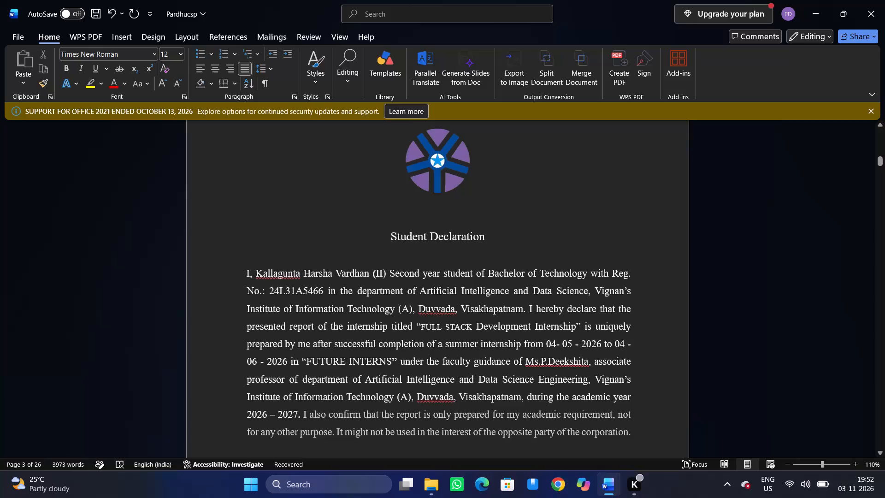
Replace the quoted internship company name in the Student Declaration paragraph with "Code Alpha".
left_click(390, 363)
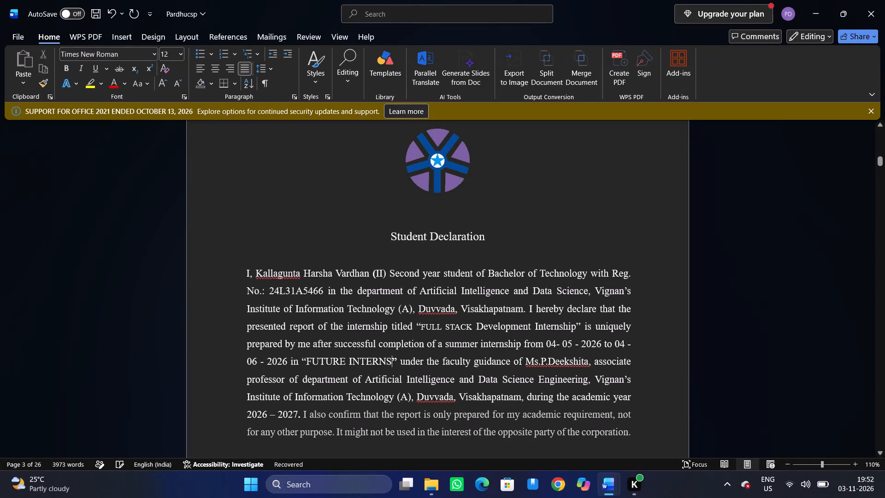
key("BackSpace")
key("BackSpace")
key("BackSpace")
key("BackSpace")
key("BackSpace")
key("BackSpace")
key("BackSpace")
key("BackSpace")
key("BackSpace")
key("BackSpace")
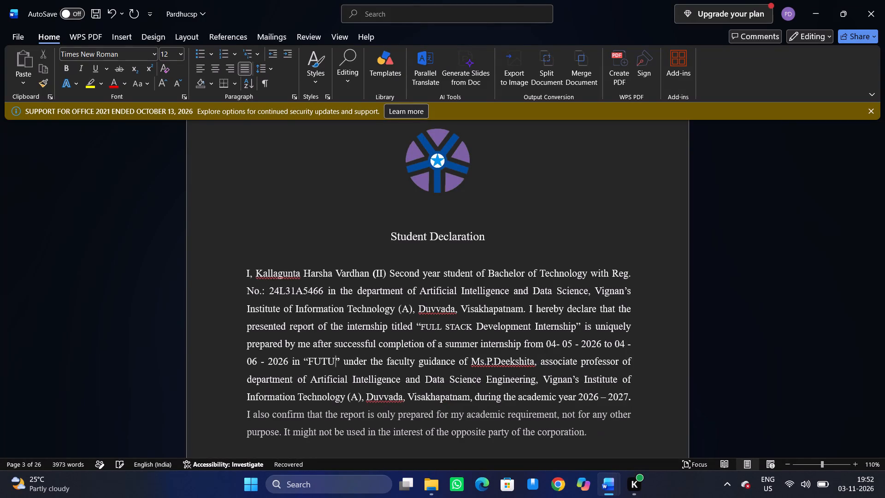
key("BackSpace")
key("BackSpace")
key("BackSpace")
key("BackSpace")
key("c")
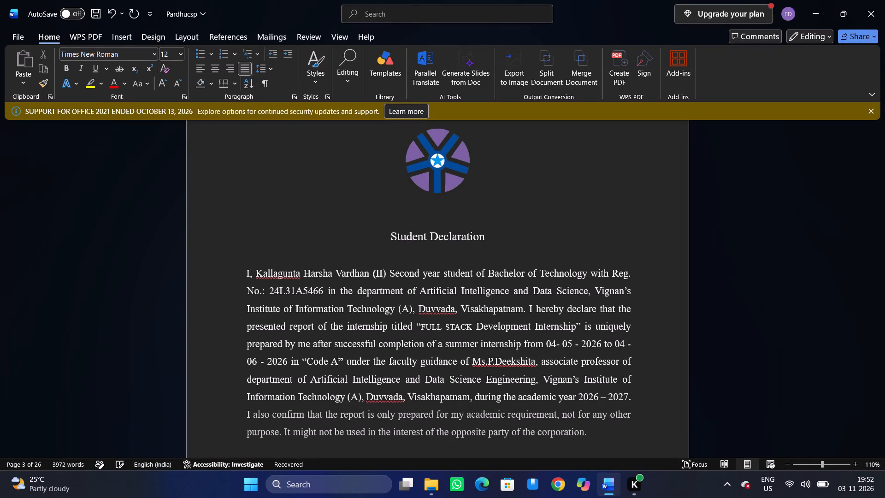
type("lpha")
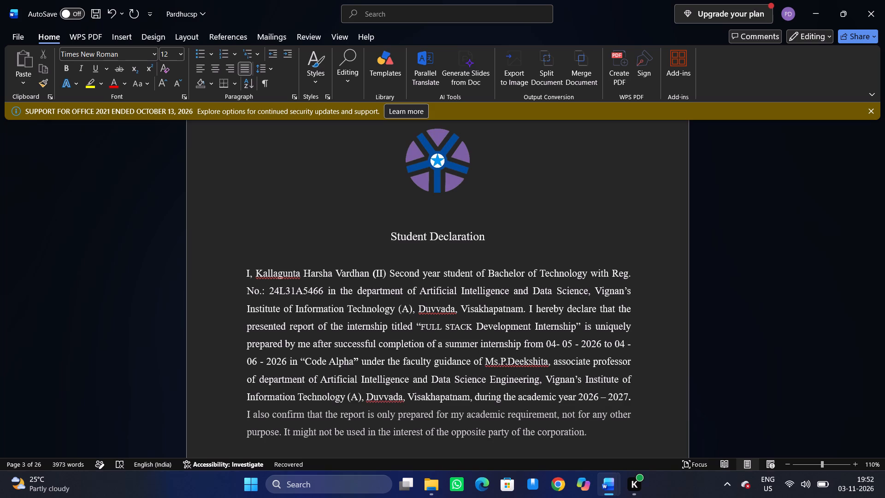
Replace the faculty guide's title and name in the Student Declaration with "Mrs." and the guide's name from the title page.
left_click(549, 365)
key("BackSpace")
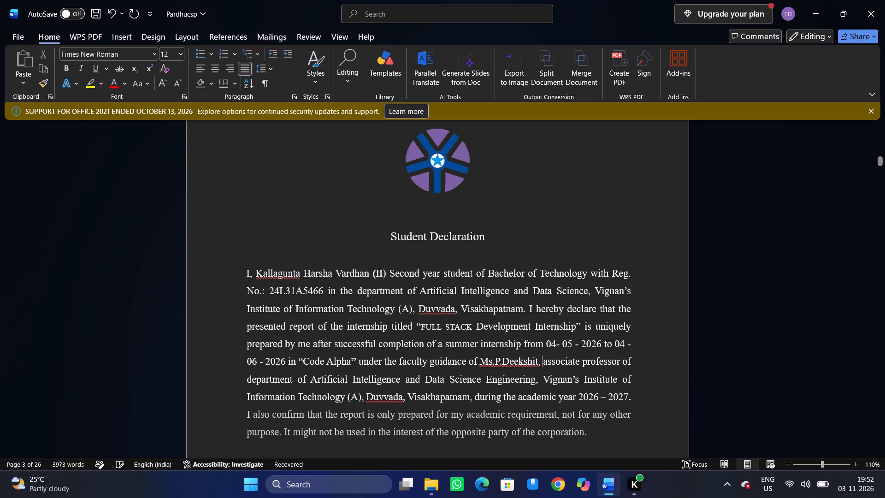
key("BackSpace")
key("BackSpace")
key("BackSpace")
key("BackSpace")
key("BackSpace")
key("BackSpace")
key("BackSpace")
key("BackSpace")
key("BackSpace")
key("BackSpace")
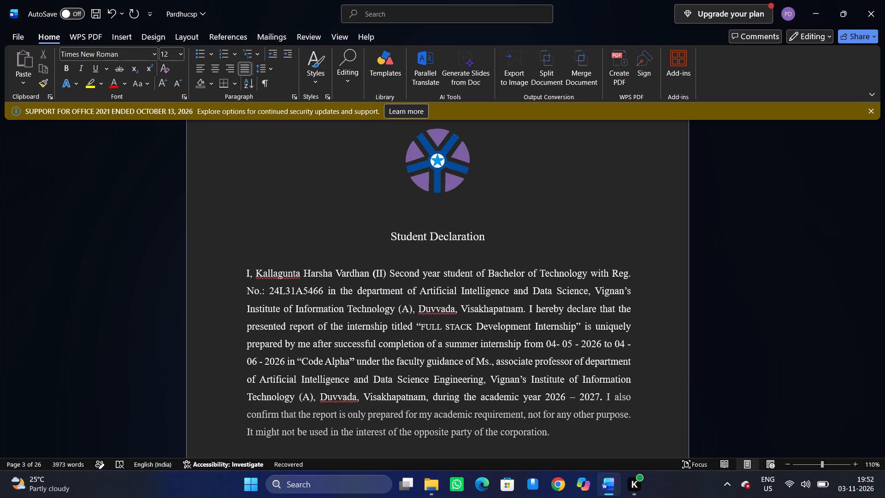
key("BackSpace")
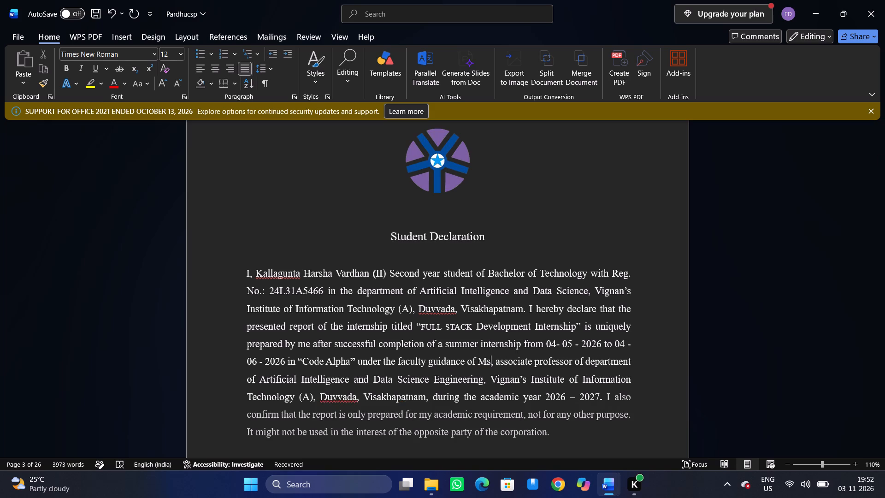
key("BackSpace")
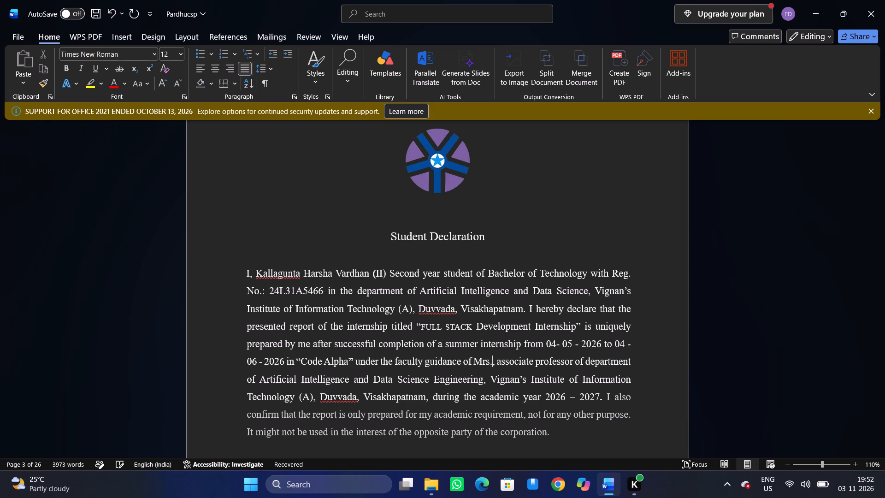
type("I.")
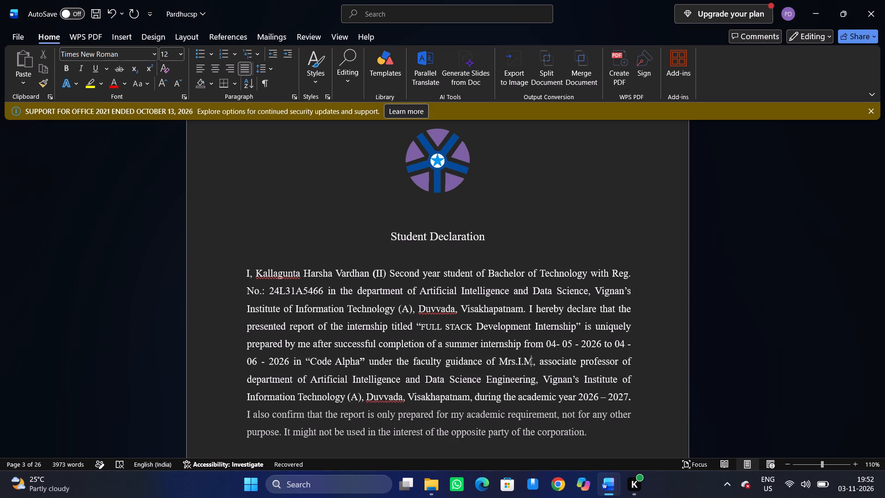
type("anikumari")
Change the faculty guide's title to "Mrs." under "Under the Faculty Guidance of" on the internship title page.
scroll(549, 365, "up", 1)
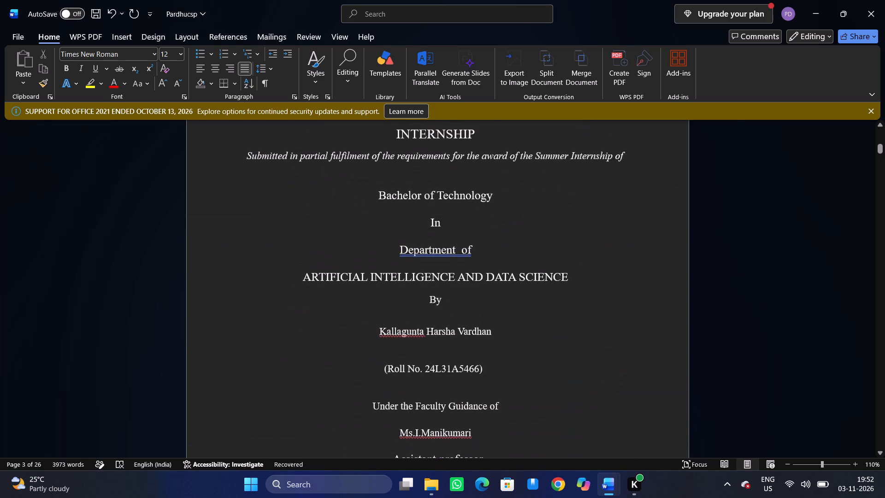
scroll(549, 365, "up", 1)
left_click(408, 442)
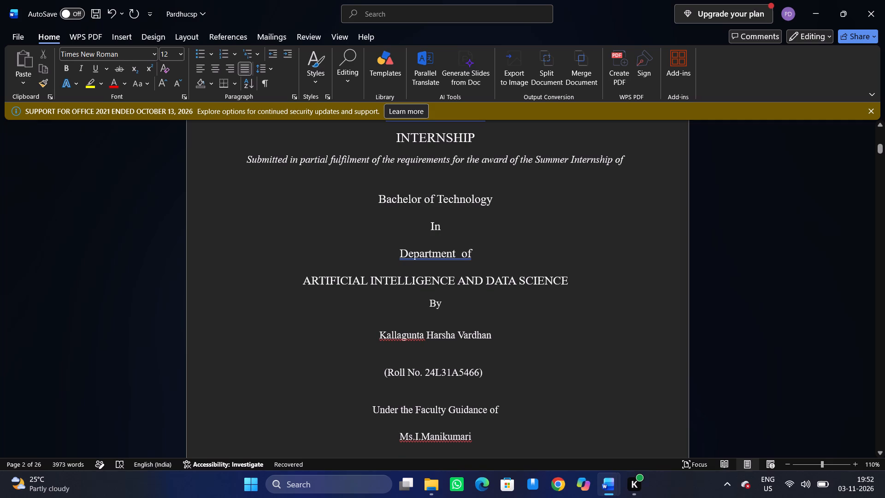
key("r")
Replace the name after "Name of the student:" below the declaration with the student's full name used in the declaration paragraph.
scroll(408, 442, "down", 1)
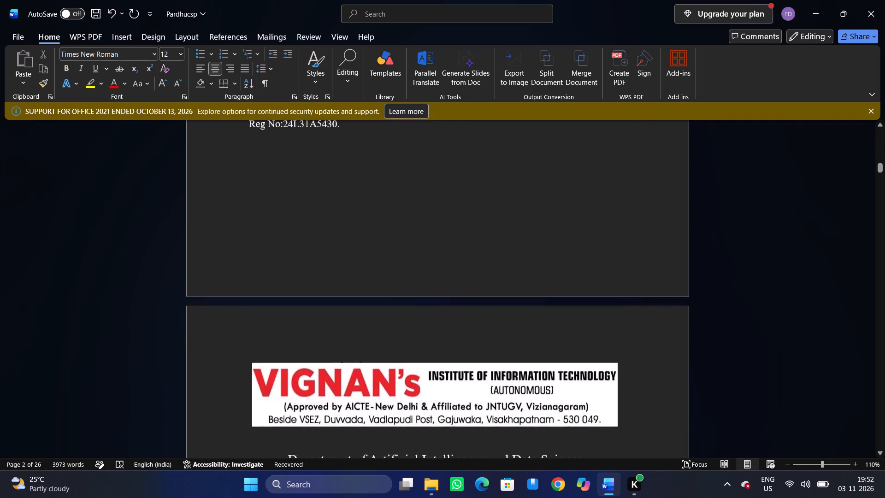
scroll(408, 442, "down", 1)
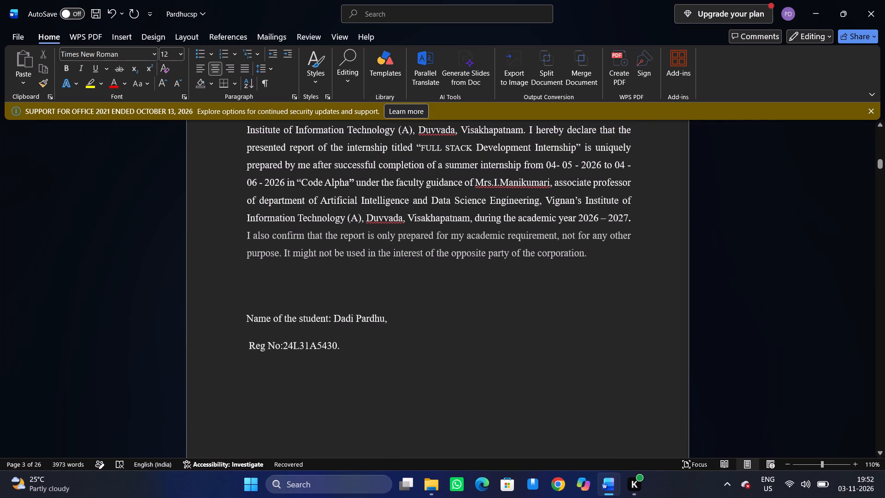
left_click(386, 320)
key("BackSpace")
key("BackSpace")
key("BackSpace")
key("BackSpace")
key("BackSpace")
key("BackSpace")
key("BackSpace")
key("BackSpace")
key("BackSpace")
key("BackSpace")
key("BackSpace")
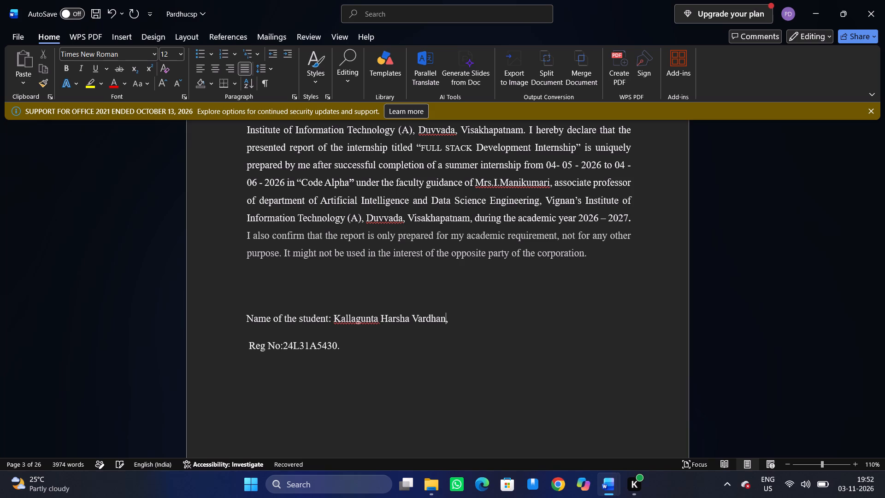
Correct the last two digits of the Reg No below the declaration to match the registration number in its opening paragraph.
left_click(336, 346)
key("BackSpace")
key("BackSpace")
type("66")
Replace the student's name in the CERTIFICATE paragraph with the full name used in the declaration.
scroll(336, 346, "down", 1)
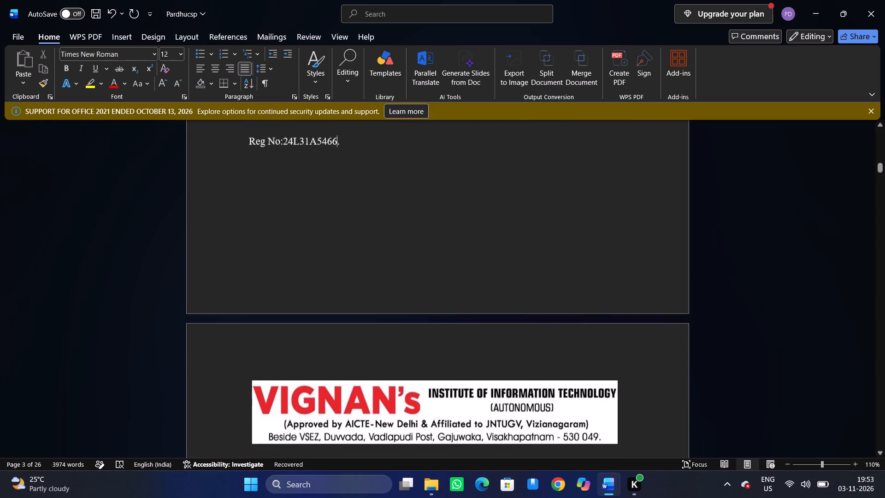
scroll(336, 346, "down", 1)
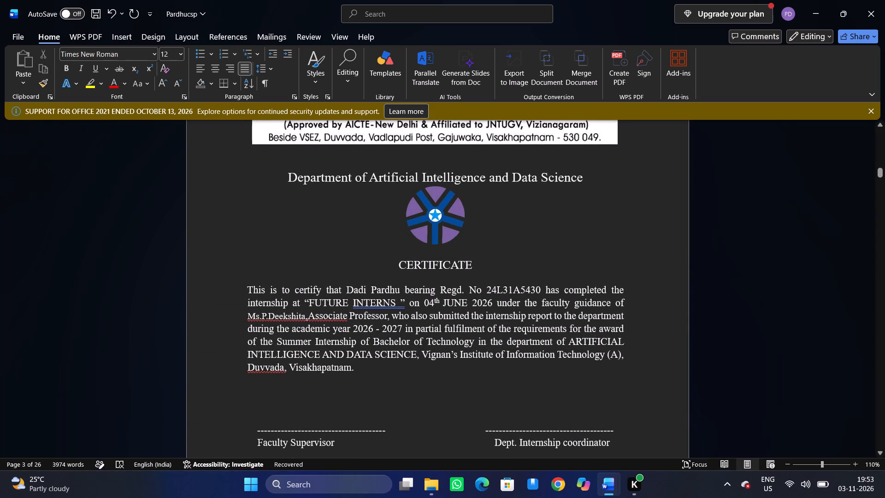
left_click(398, 290)
key("BackSpace")
key("BackSpace")
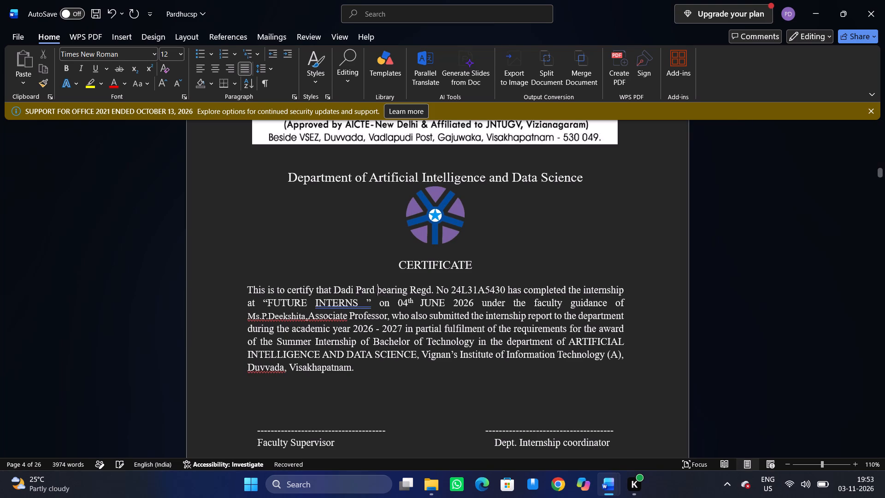
key("BackSpace")
key("BackSpace")
key("BackSpace")
key("BackSpace")
key("BackSpace")
key("BackSpace")
key("BackSpace")
key("BackSpace")
key("BackSpace")
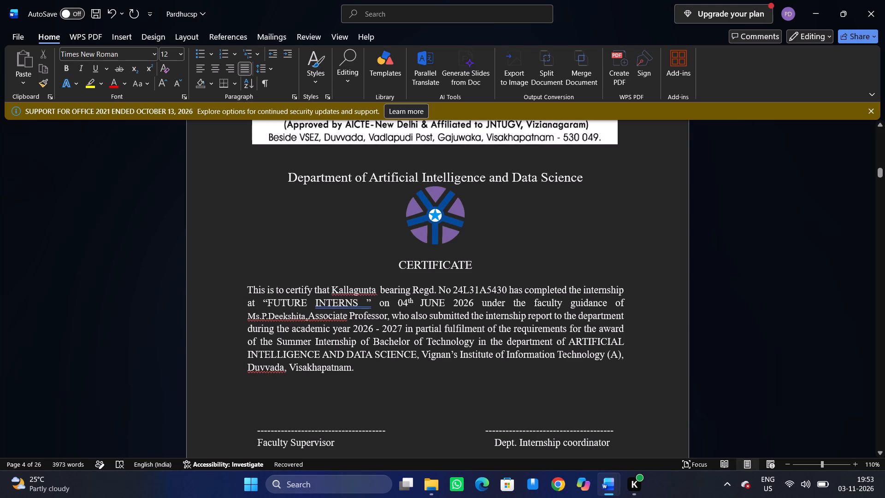
key("BackSpace")
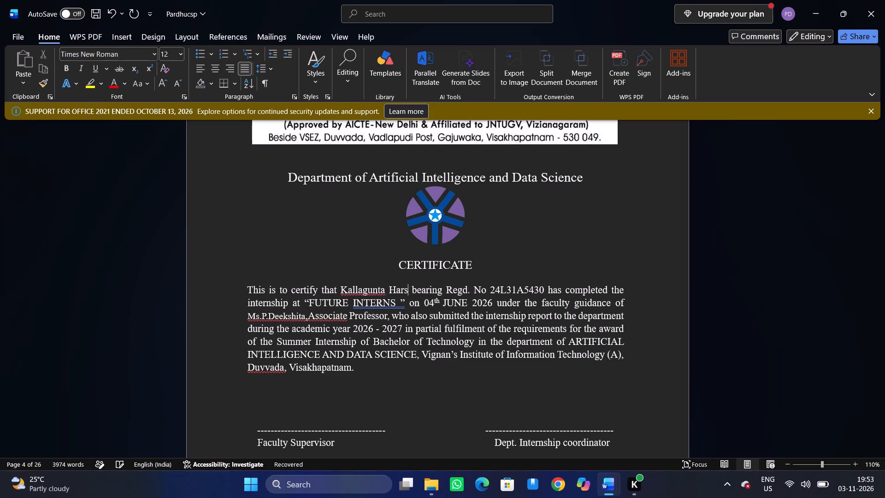
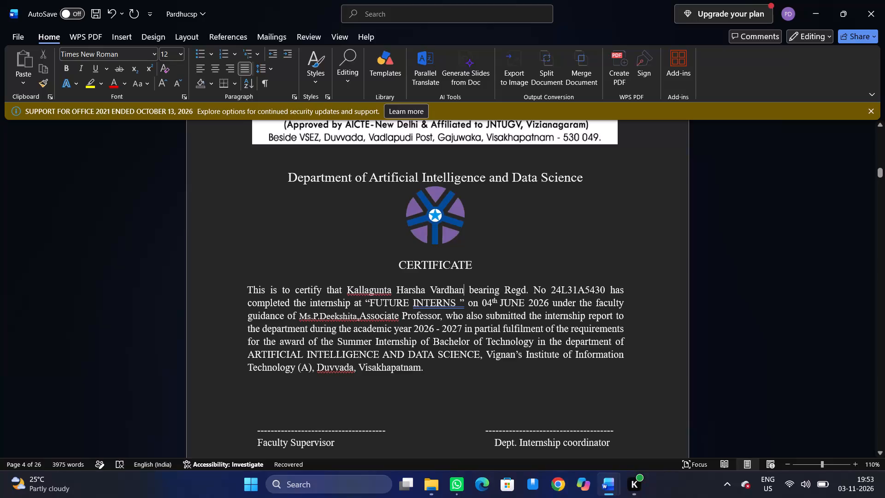
Correct the last two digits of the Regd. No in the CERTIFICATE paragraph to match the declaration's registration number.
left_click(607, 293)
key("BackSpace")
key("BackSpace")
type("66")
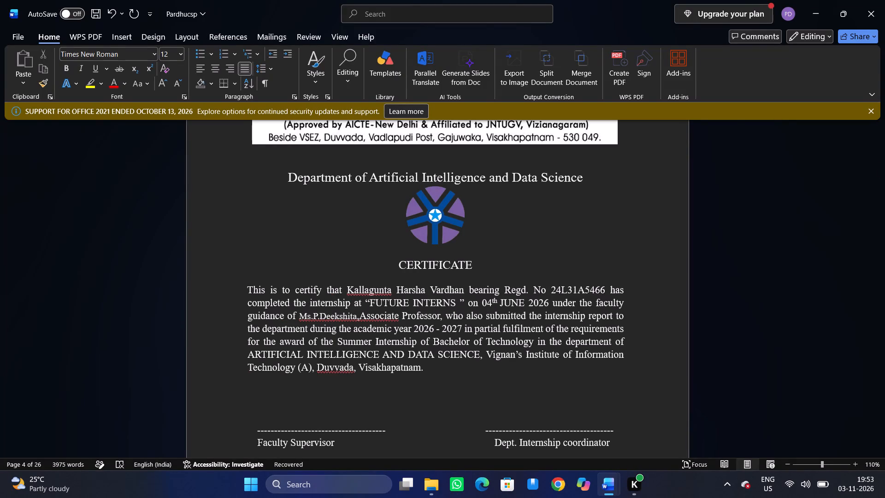
Replace the faculty guide in the CERTIFICATE paragraph with the new guide's name, titled "Mrs.", and change the designation to "Assistant Professor".
left_click(401, 320)
key("BackSpace")
key("BackSpace")
key("BackSpace")
key("BackSpace")
key("BackSpace")
key("BackSpace")
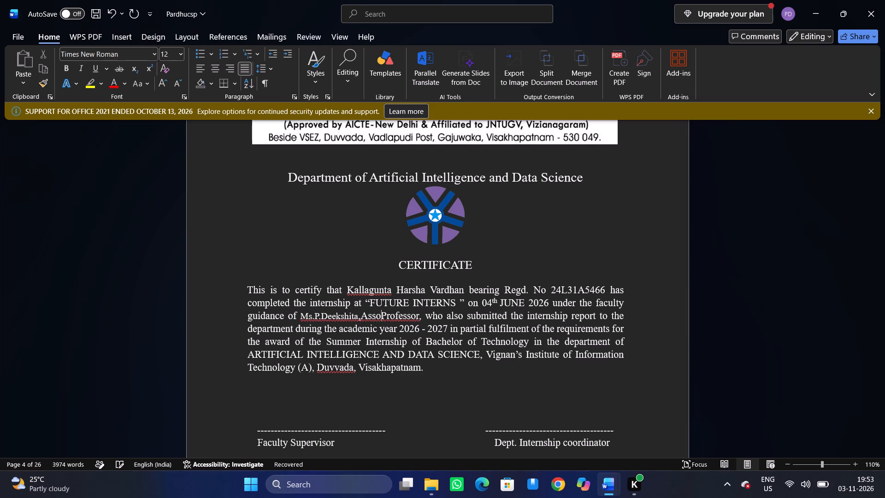
key("BackSpace")
key("BackSpace")
key("BackSpace")
key("BackSpace")
key("BackSpace")
key("BackSpace")
key("BackSpace")
key("BackSpace")
key("BackSpace")
key("BackSpace")
key("BackSpace")
key("BackSpace")
key("BackSpace")
key("BackSpace")
key("BackSpace")
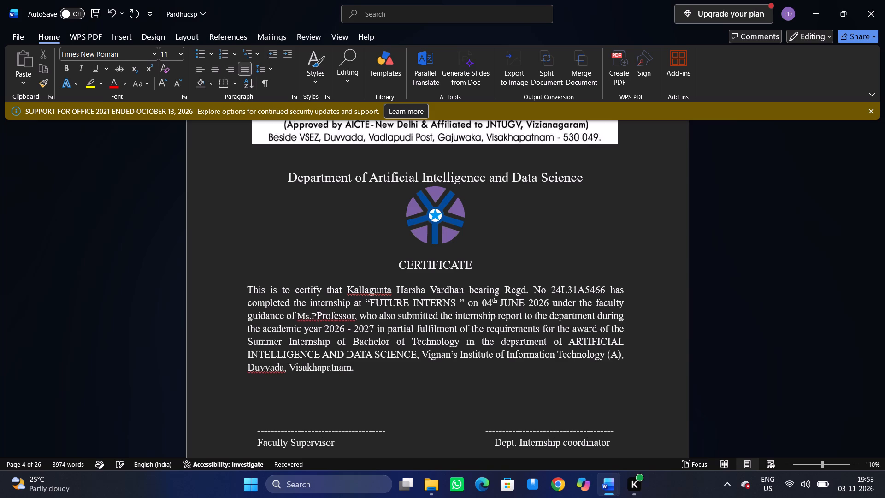
key("BackSpace")
key("BackSpace")
key("BackSpace")
type("rs.")
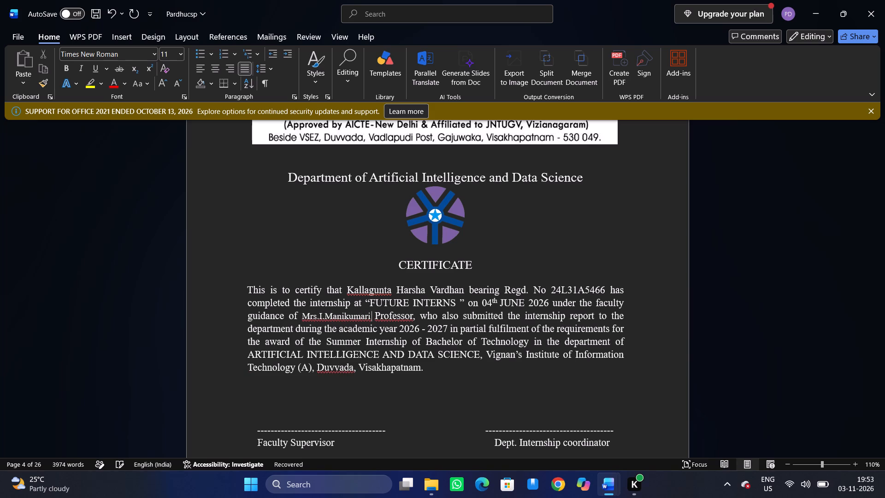
type("ssistant")
key("space")
Replace the name after "Ms." under Faculty Supervisor with the guide's name used in the CERTIFICATE paragraph.
scroll(401, 320, "down", 1)
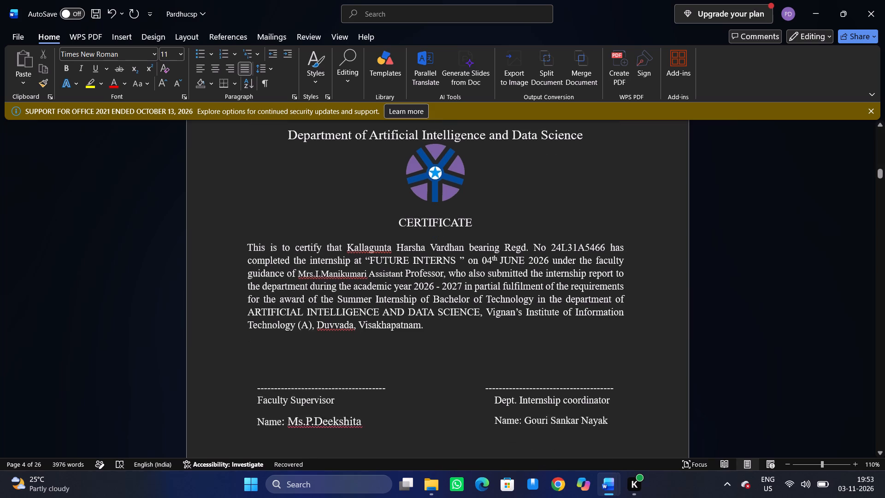
scroll(401, 320, "down", 1)
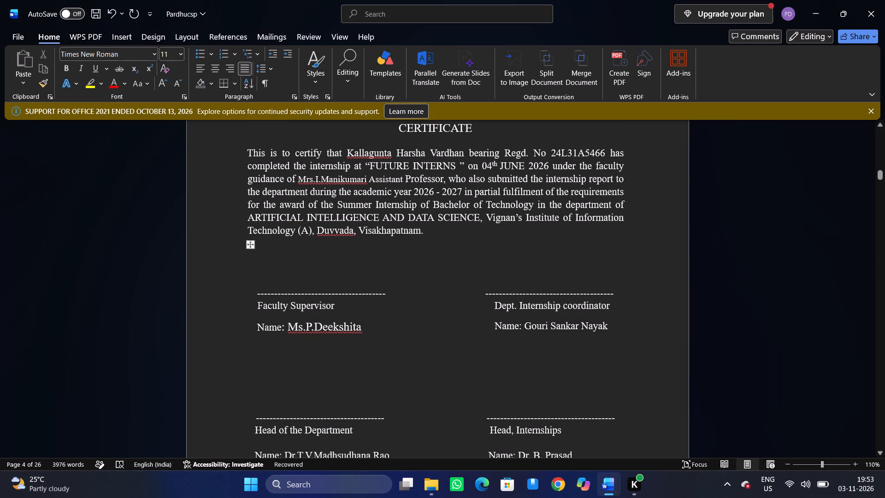
left_click(361, 331)
key("BackSpace")
key("BackSpace")
key("BackSpace")
key("BackSpace")
key("BackSpace")
key("BackSpace")
key("BackSpace")
key("BackSpace")
key("BackSpace")
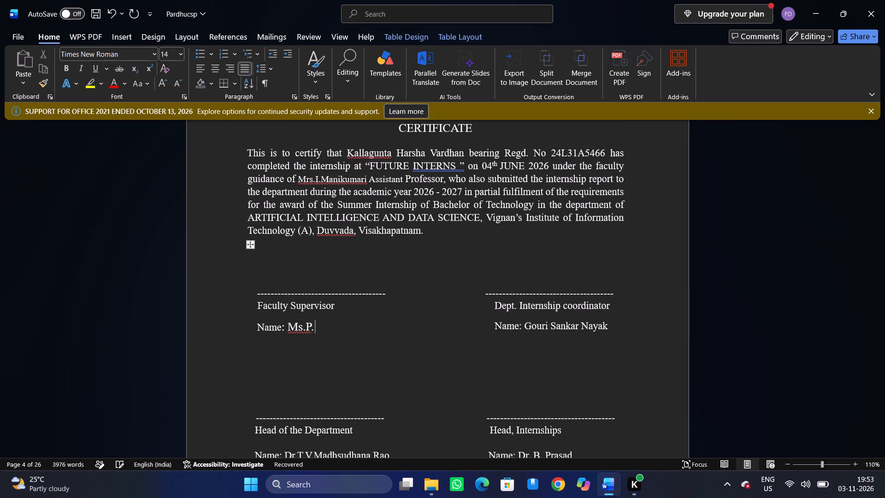
key("BackSpace")
key("BackSpace")
key("i")
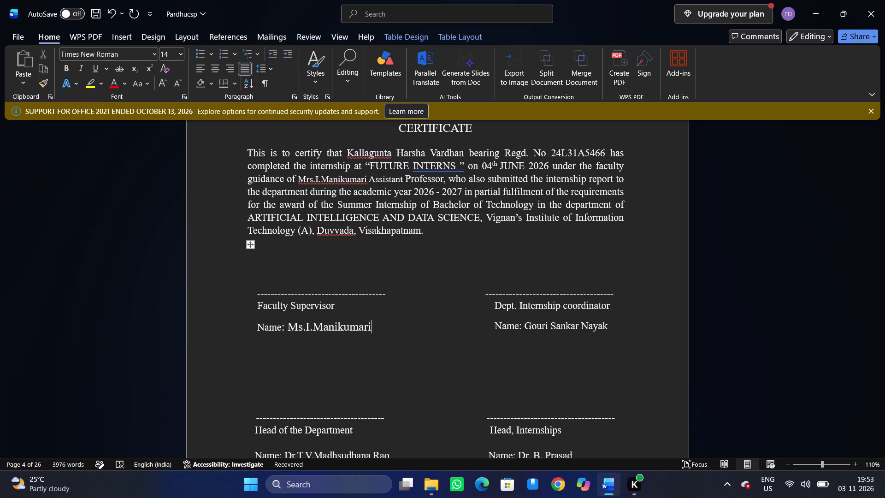
Replace the internship mentor's name after "Ms." in the first Acknowledgements paragraph with the new faculty guide's name.
scroll(361, 331, "down", 1)
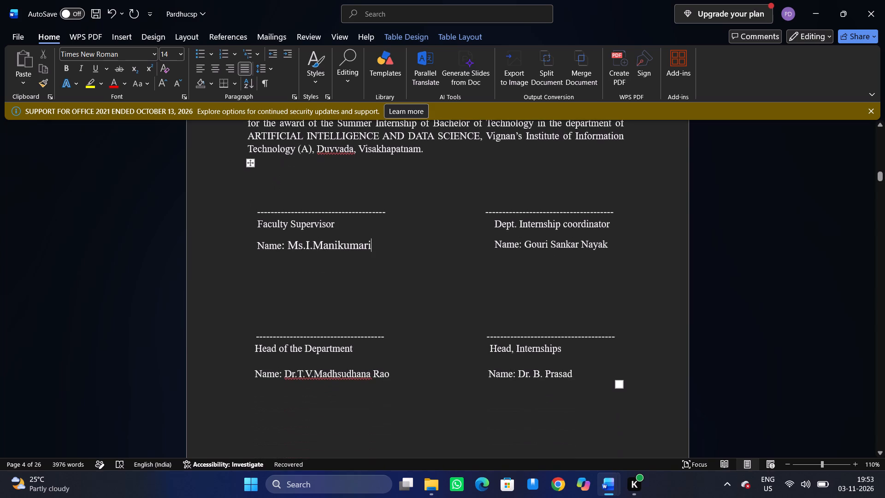
scroll(361, 331, "down", 1)
scroll(361, 331, "up", 1)
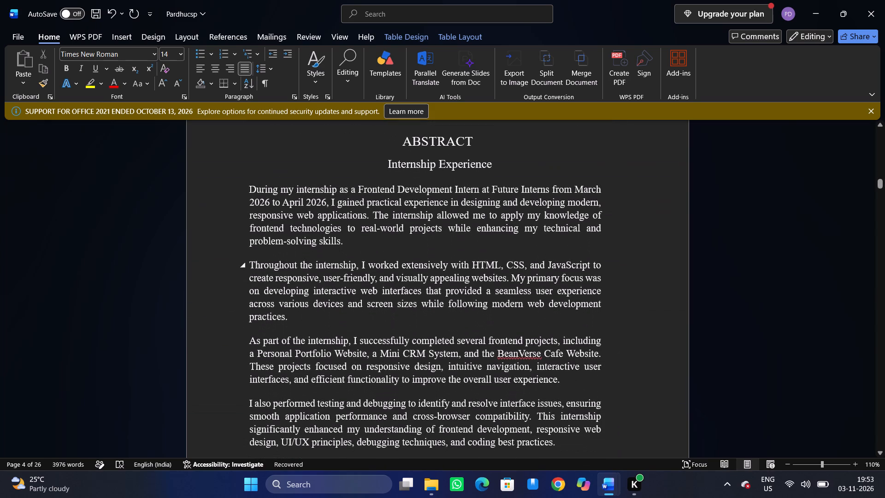
scroll(361, 331, "up", 1)
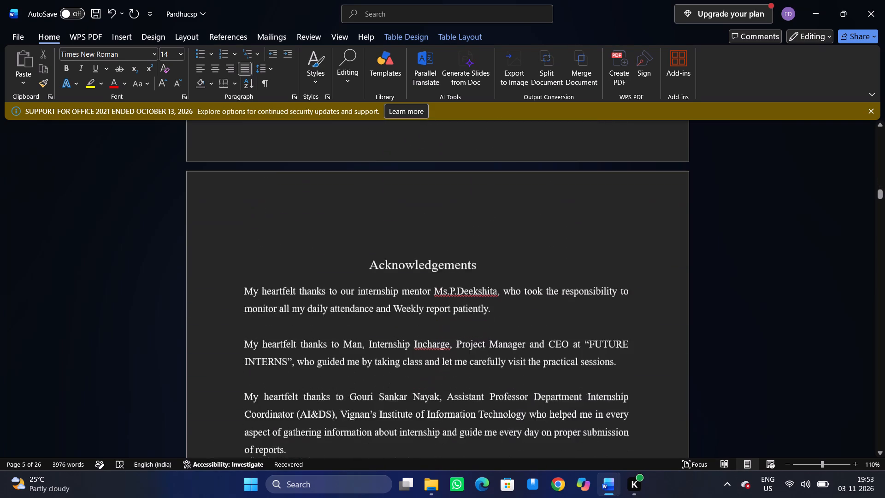
scroll(361, 331, "up", 1)
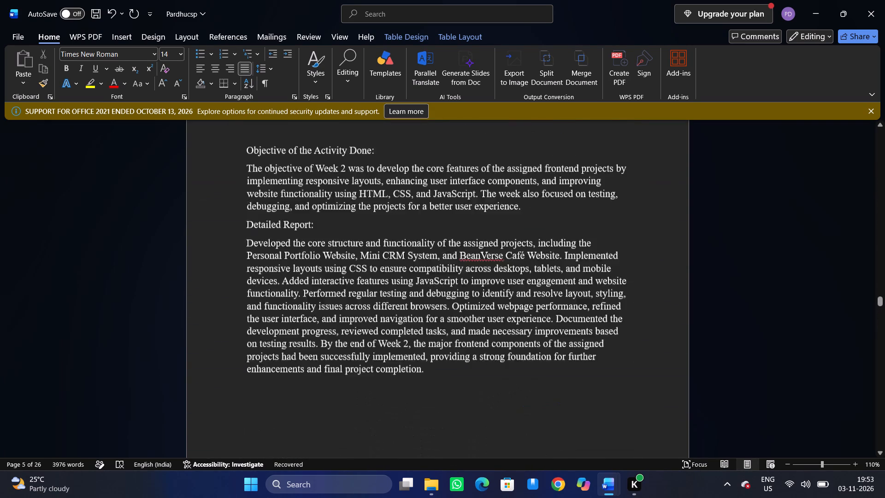
scroll(361, 331, "up", 1)
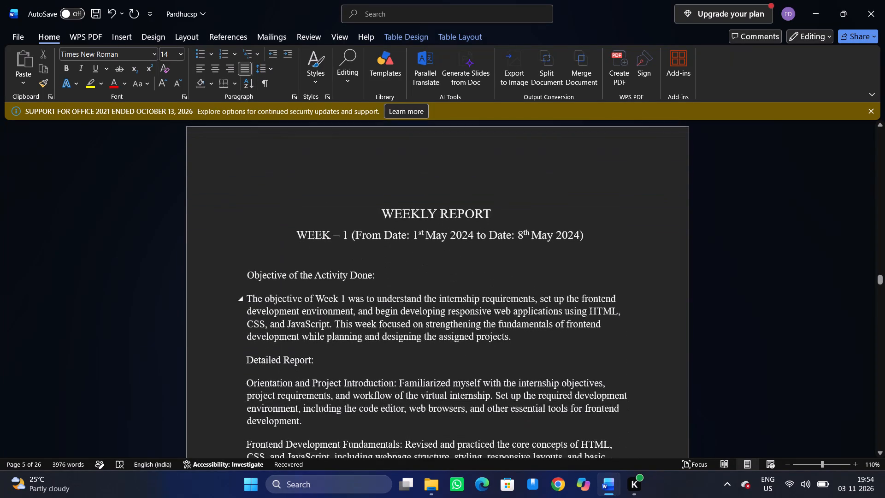
scroll(361, 331, "up", 1)
scroll(361, 331, "down", 1)
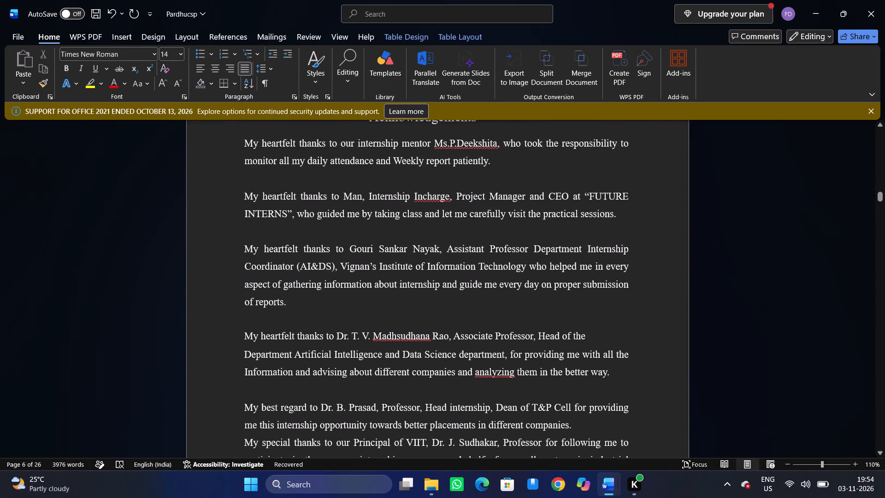
left_click(497, 150)
key("BackSpace")
key("BackSpace")
key("BackSpace")
key("BackSpace")
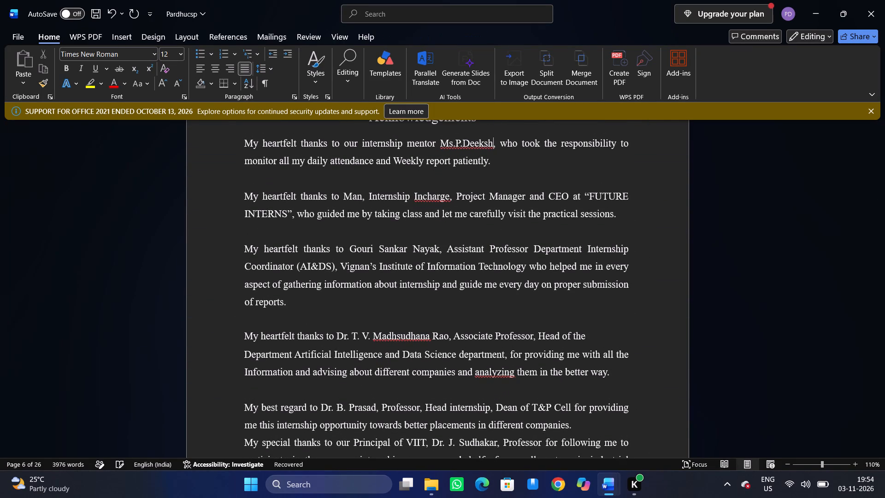
key("BackSpace")
key("BackSpace")
key("BackSpace")
key("BackSpace")
key("BackSpace")
key("BackSpace")
key("BackSpace")
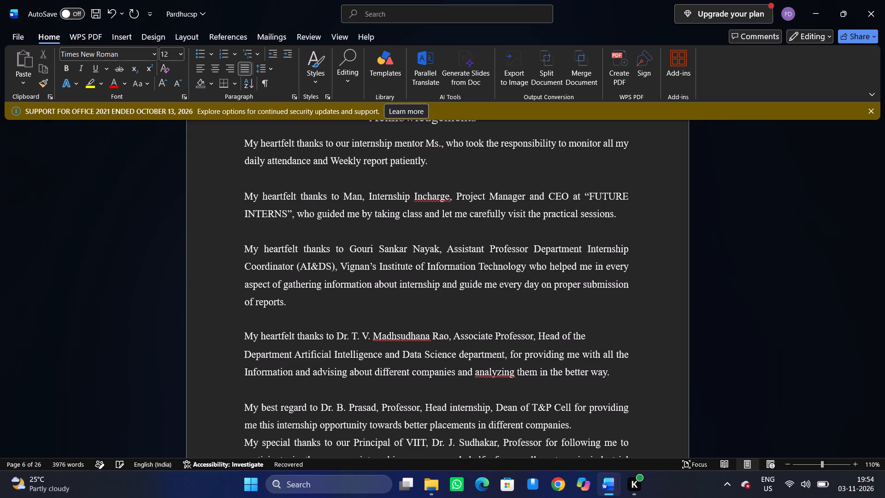
type("I.M")
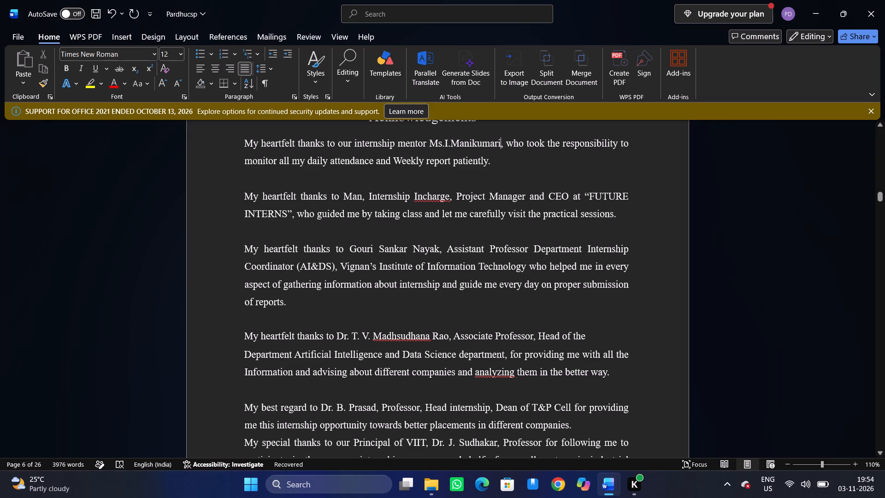
Change the company name in the second Acknowledgements paragraph to "Code Alpha".
left_click(288, 213)
key("BackSpace")
key("BackSpace")
key("BackSpace")
key("BackSpace")
key("BackSpace")
key("BackSpace")
key("BackSpace")
key("BackSpace")
key("BackSpace")
key("BackSpace")
key("BackSpace")
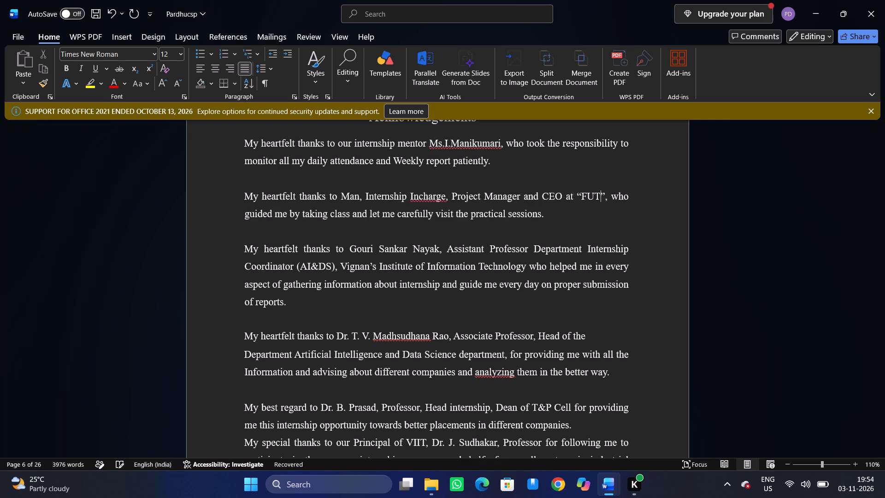
key("BackSpace")
key("BackSpace")
key("BackSpace")
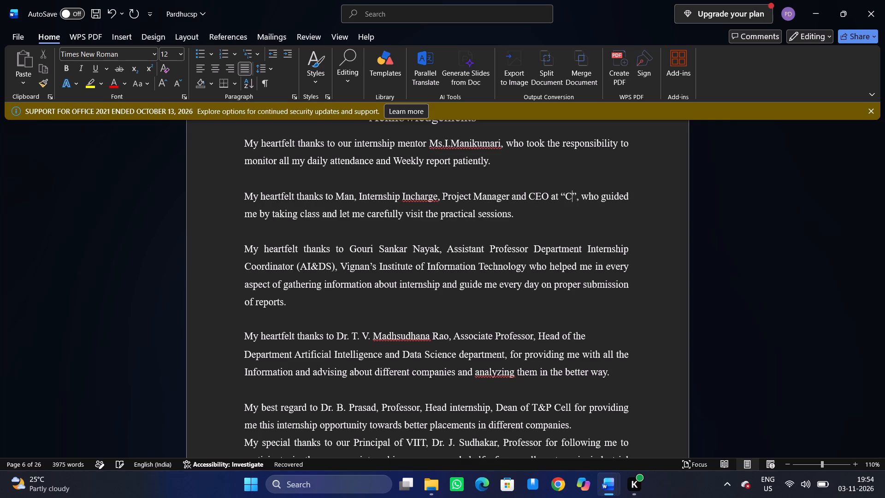
key("BackSpace")
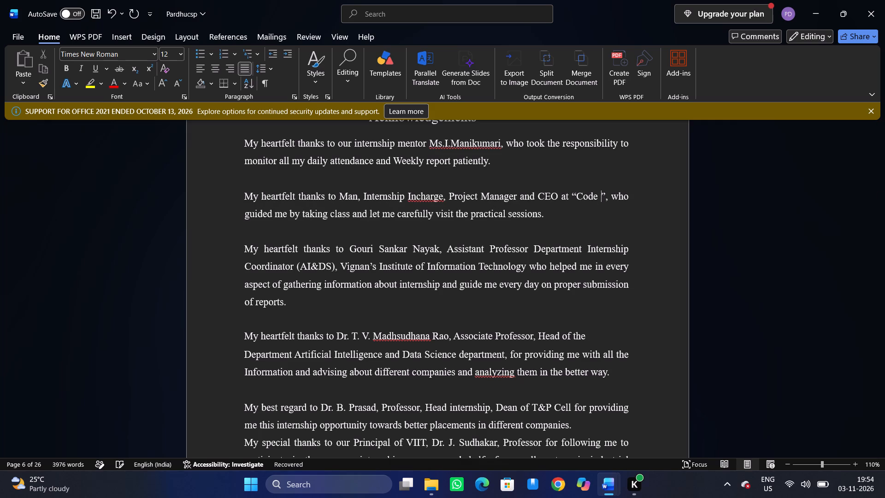
type("lpha")
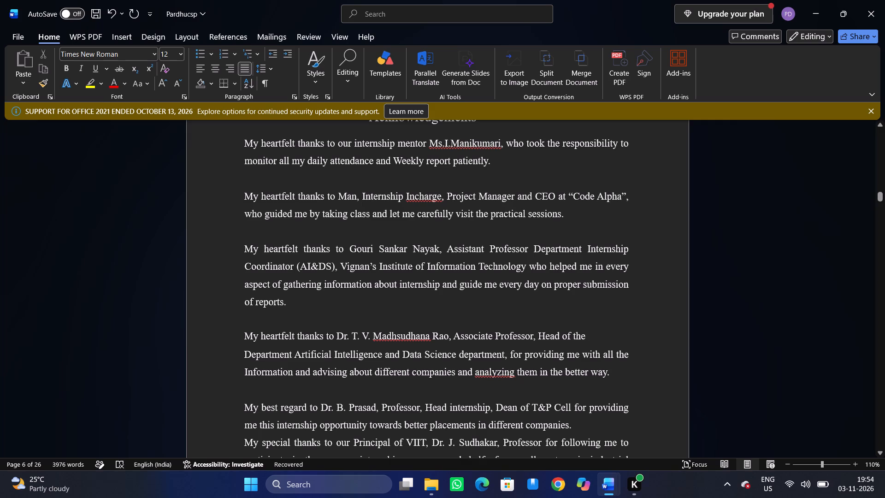
Look through the remaining pages, including the Internship Offer Letter, for details that still belong to the previous student's report.
scroll(395, 253, "down", 1)
scroll(395, 253, "up", 1)
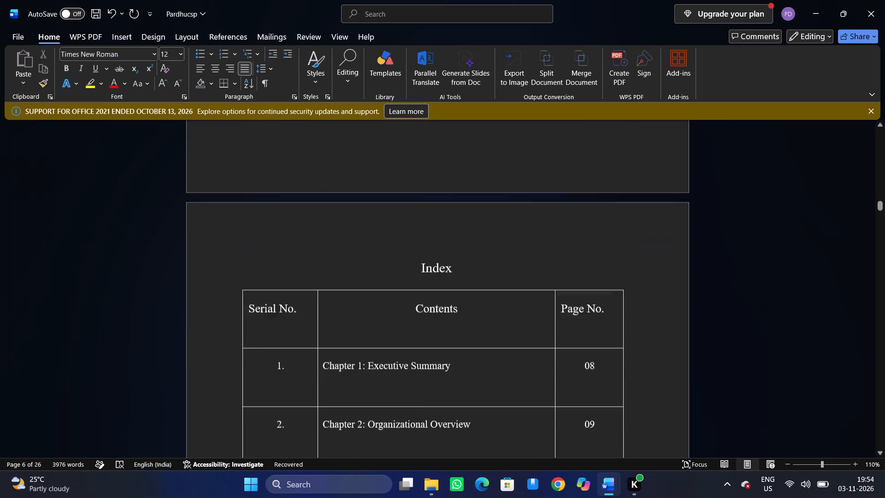
scroll(395, 253, "up", 1)
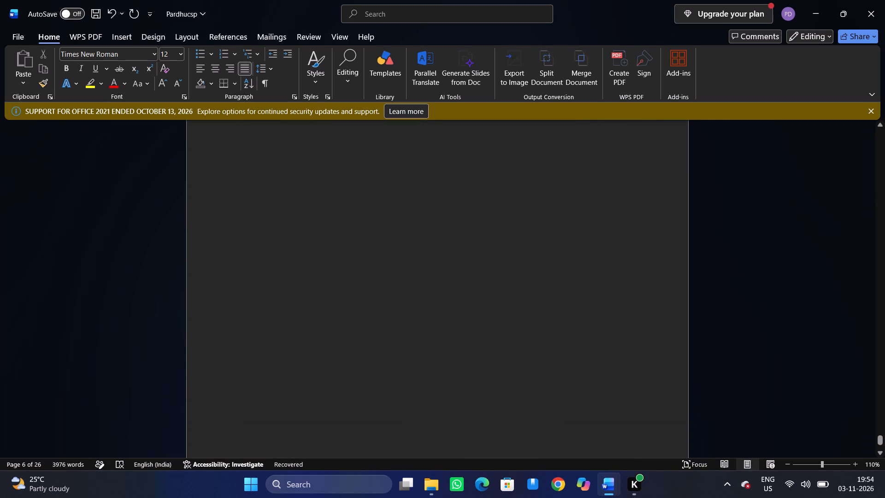
scroll(395, 253, "up", 1)
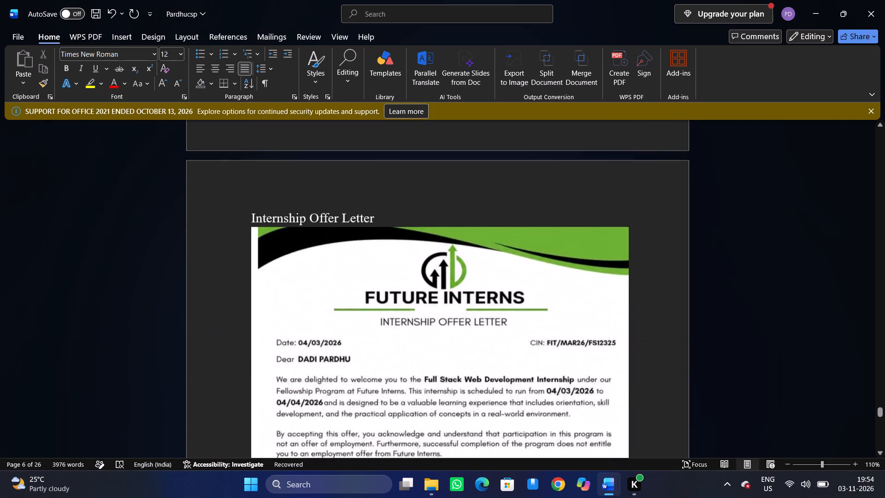
scroll(395, 253, "up", 1)
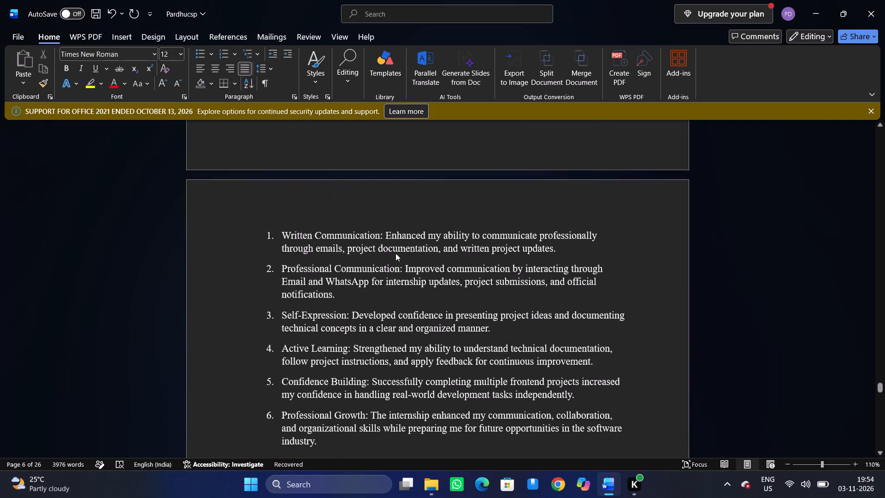
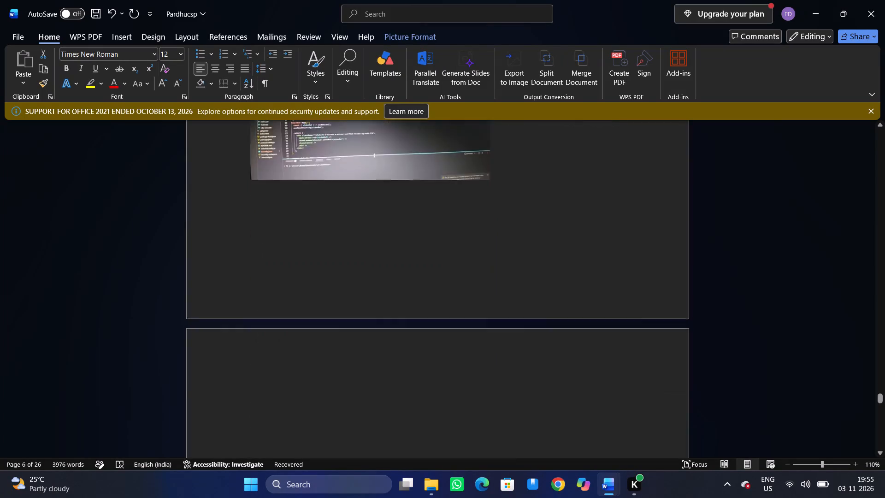
Review the pictures under PROGRAM OUTCOME and DAILY IMAGES for content that still belongs to the previous student's report.
left_click(409, 295)
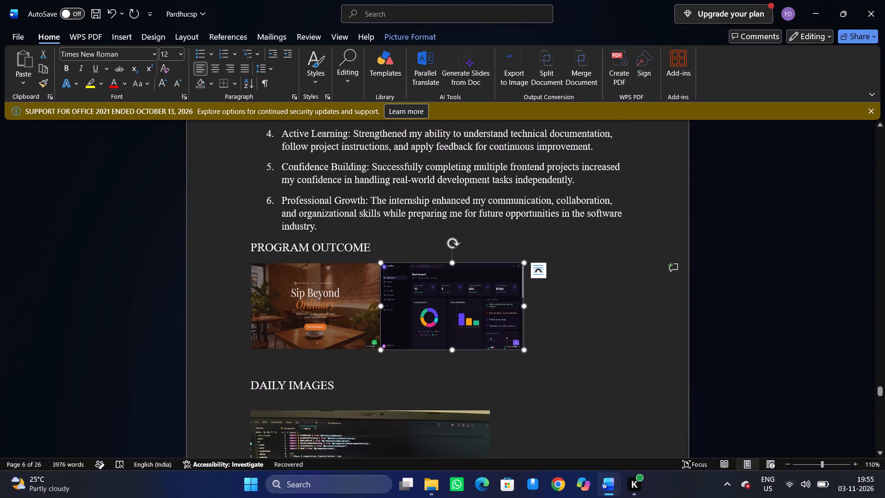
left_click(363, 310)
scroll(363, 310, "down", 1)
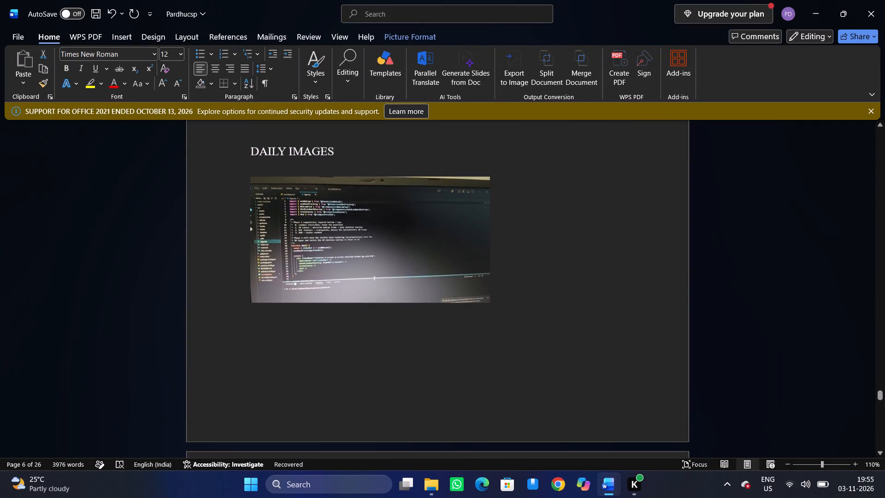
scroll(363, 310, "down", 1)
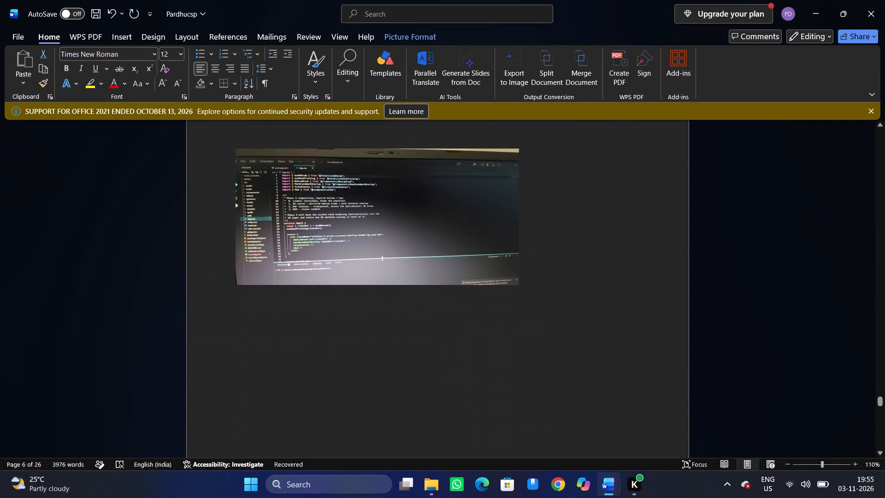
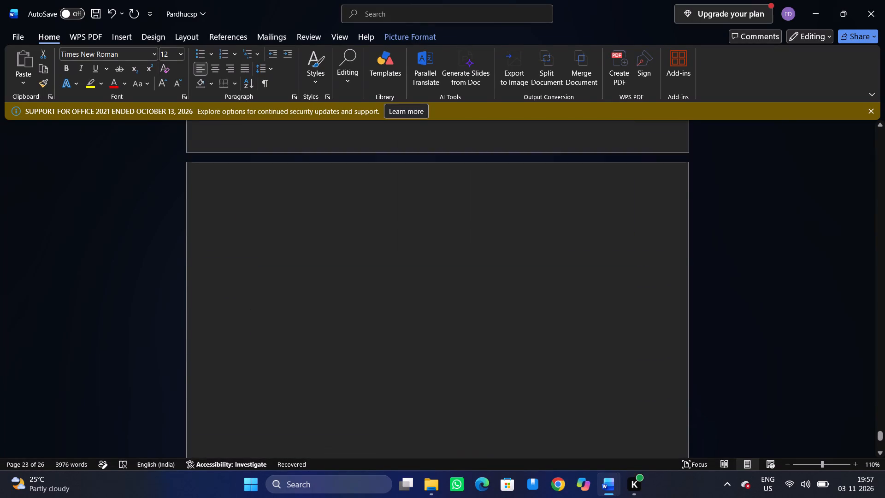
Review the completion certificate and internship offer letter pictures for the previous student's name and company details.
scroll(363, 310, "up", 1)
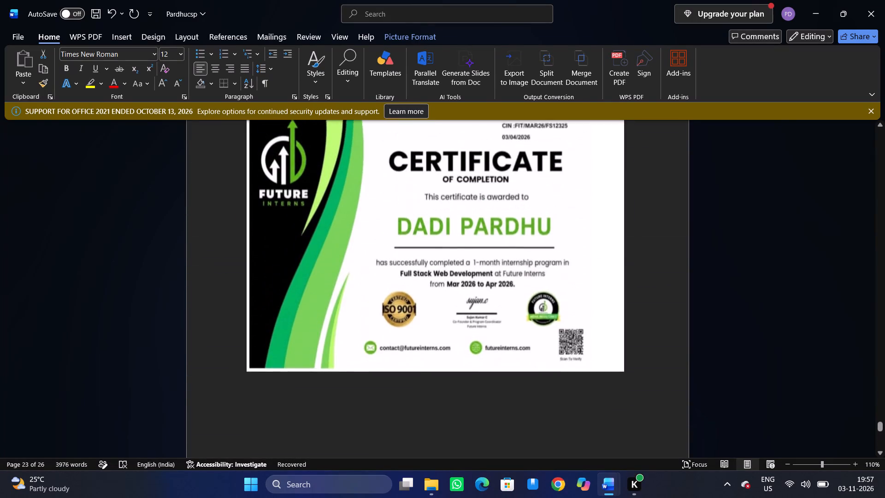
scroll(363, 310, "up", 1)
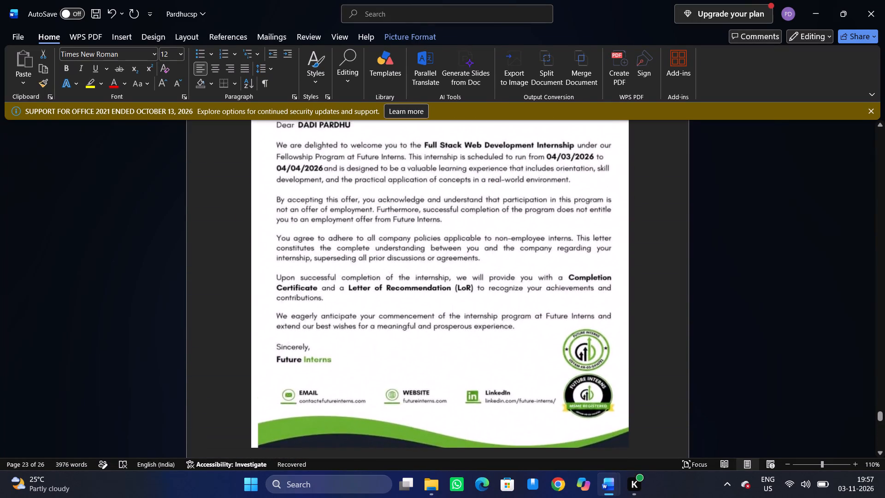
scroll(363, 310, "down", 2)
scroll(363, 308, "up", 1)
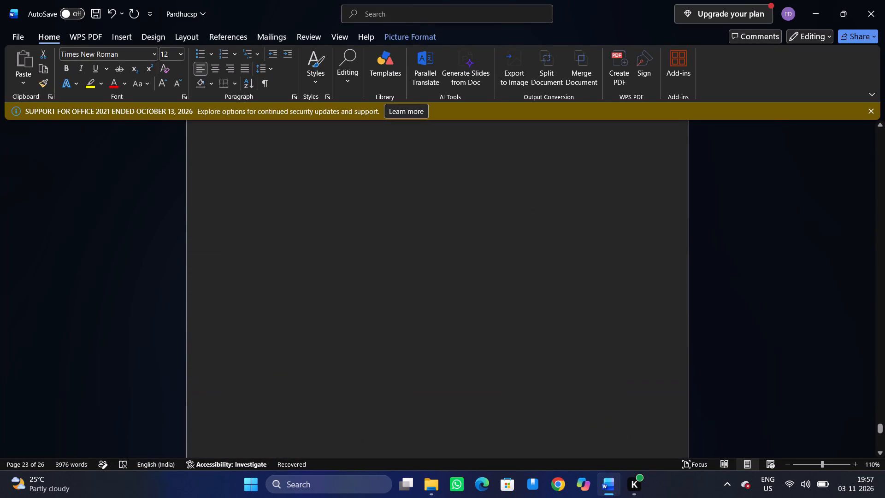
scroll(363, 308, "up", 2)
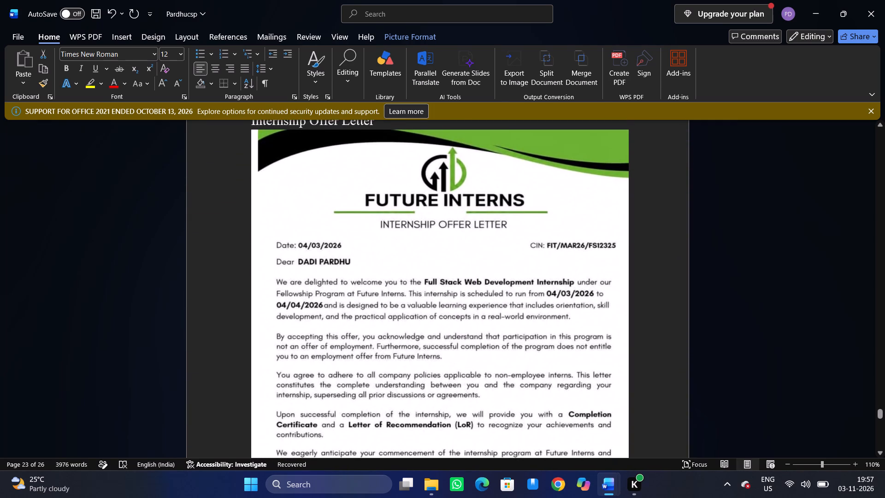
Select the picture under Internship Offer Letter and check the picture formatting options available for it.
left_click(363, 308)
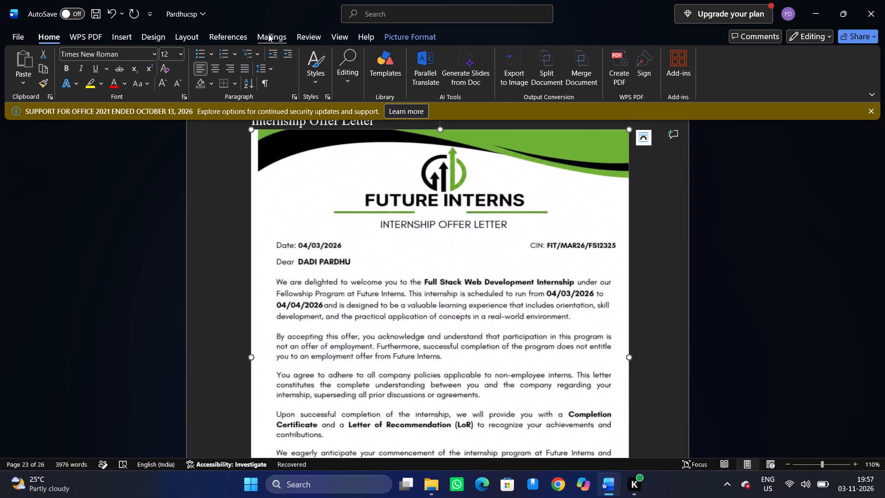
left_click(359, 36)
left_click(397, 36)
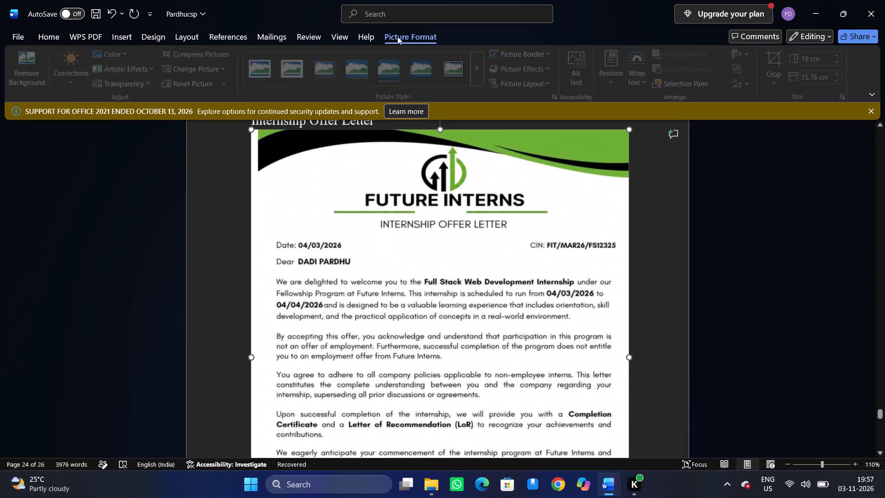
left_click(53, 37)
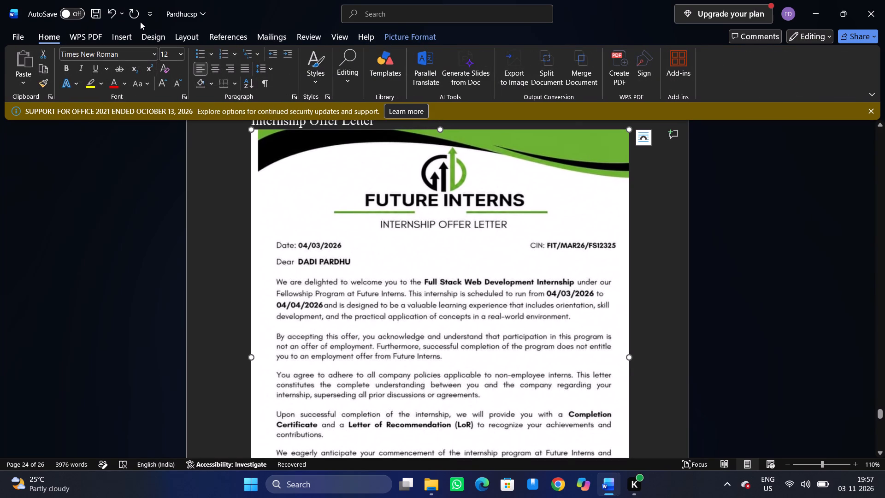
left_click(522, 170)
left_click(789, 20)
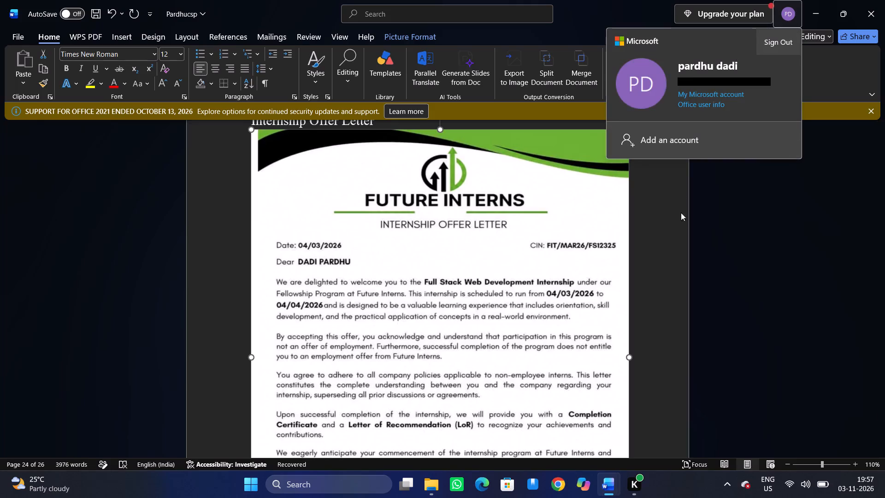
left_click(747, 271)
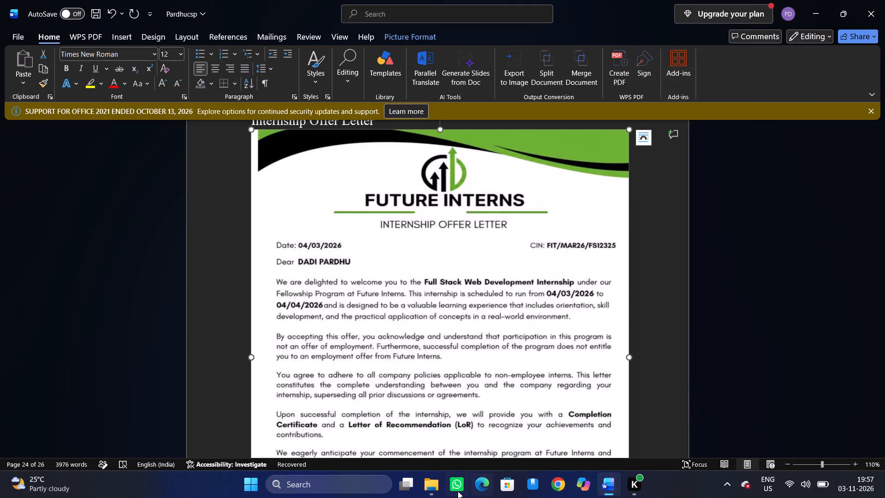
Switch to Google Chrome and search Google for "web whatsapp".
left_click(556, 486)
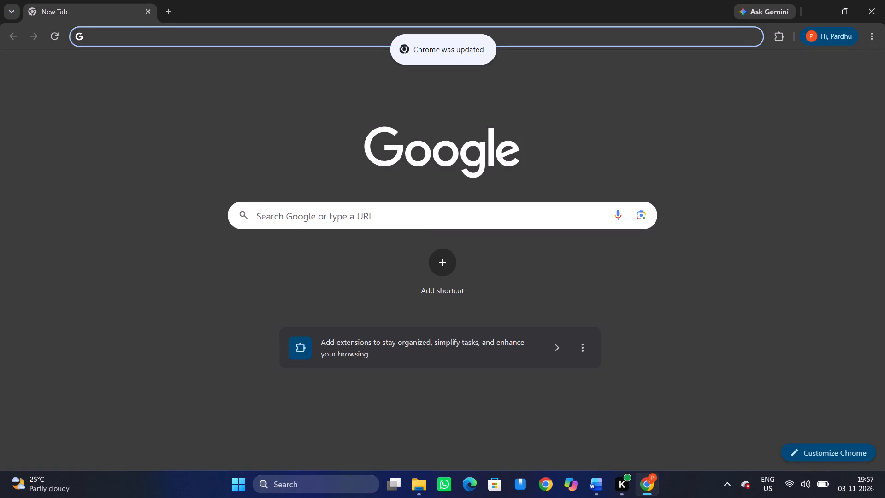
left_click(307, 213)
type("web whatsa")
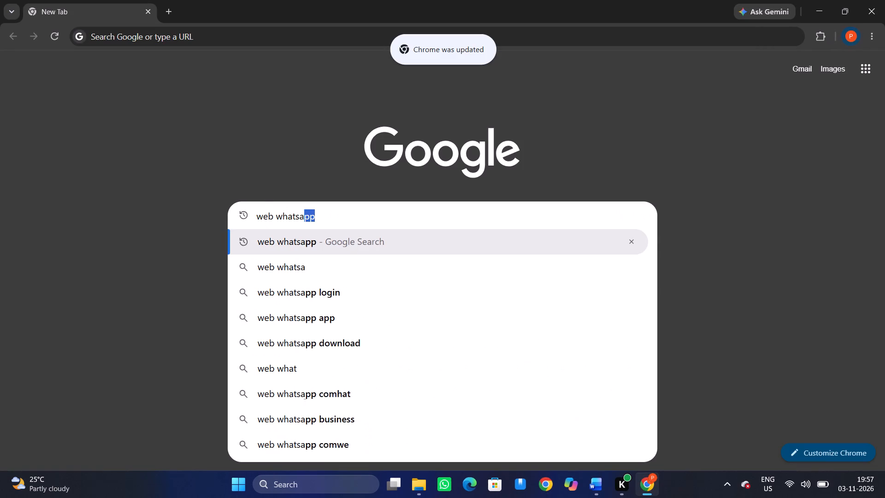
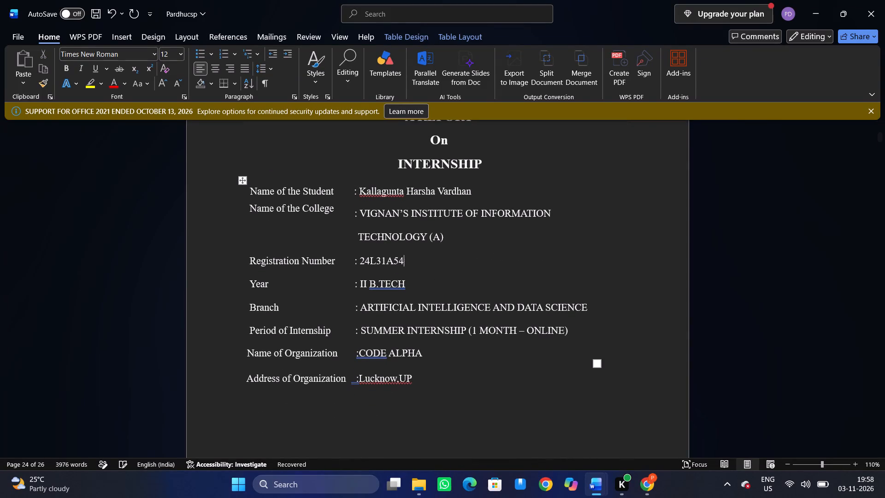
Complete the new student's registration number on the report's title page by adding its last two digits.
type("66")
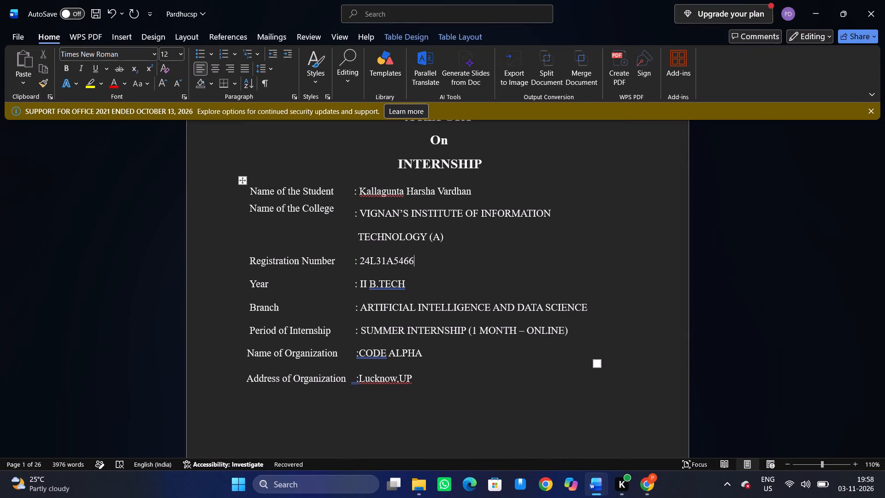
Review the report from the cover page to the end, checking the student, roll number and faculty guide details and the activity log tables.
scroll(417, 262, "down", 1)
scroll(460, 396, "down", 1)
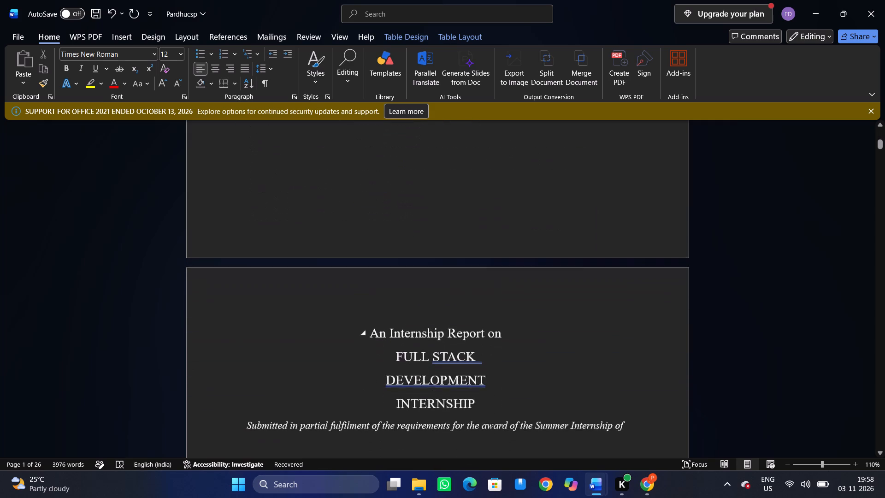
scroll(460, 396, "down", 1)
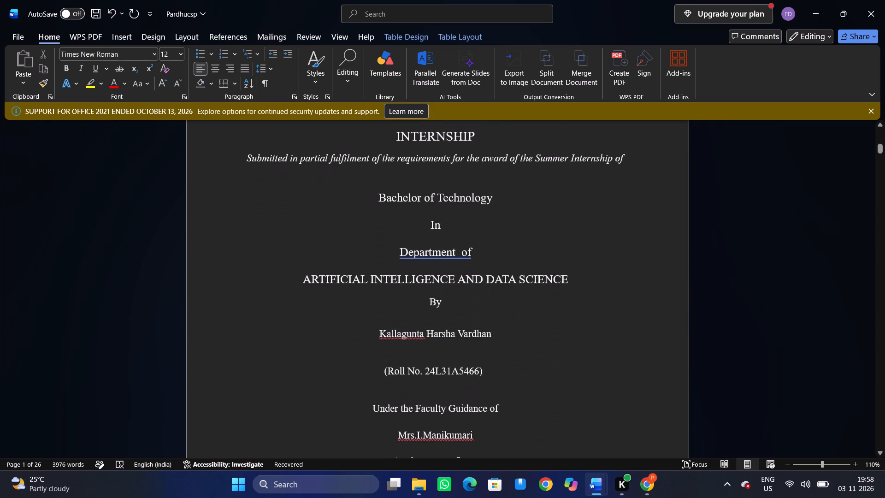
scroll(460, 396, "down", 1)
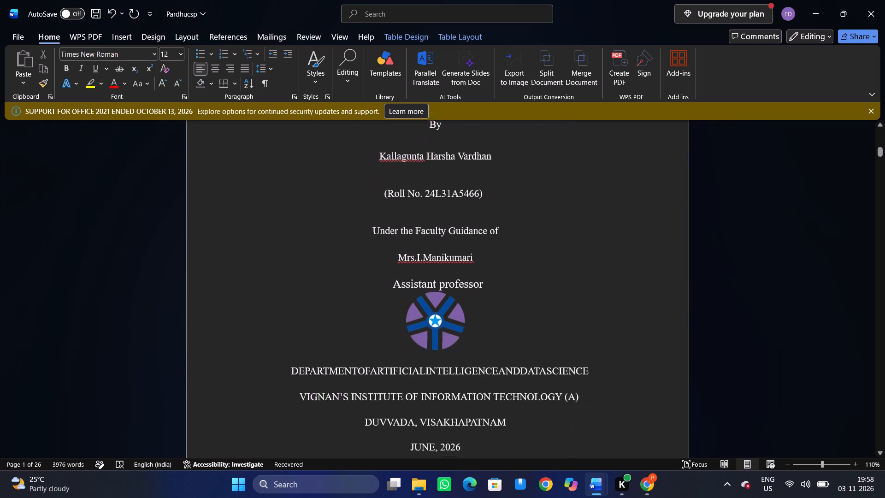
scroll(460, 396, "down", 1)
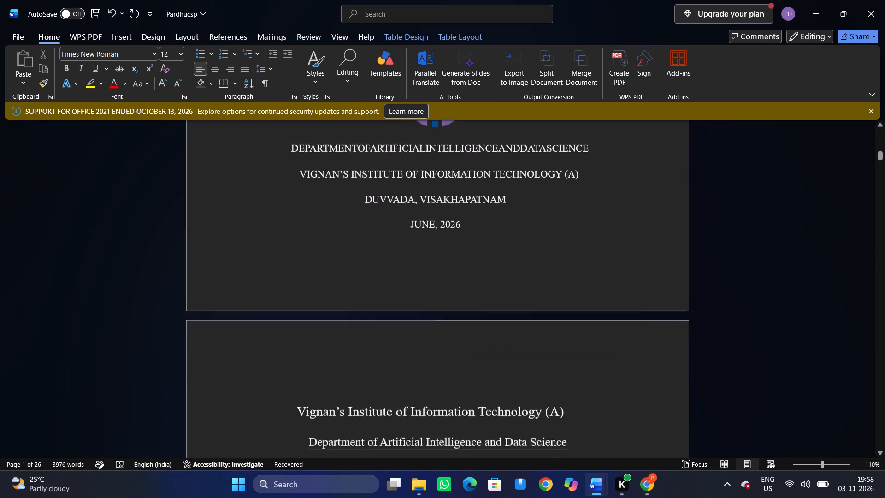
scroll(460, 396, "down", 2)
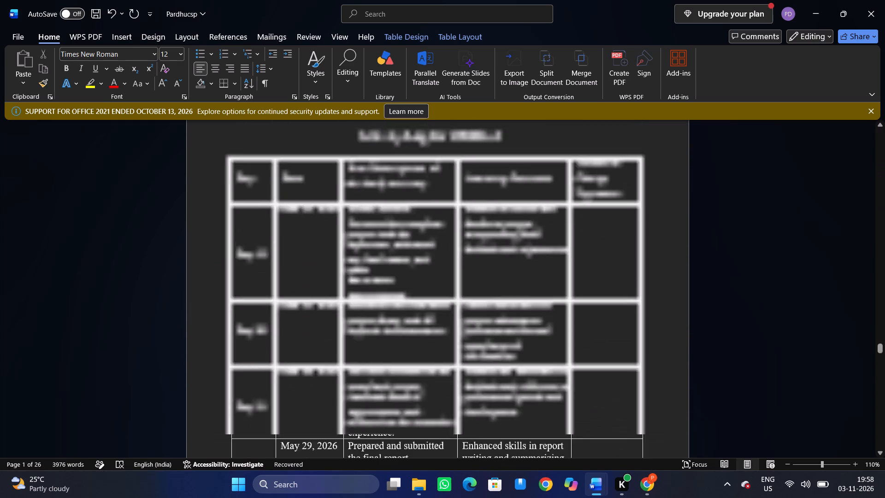
scroll(460, 396, "down", 2)
scroll(460, 396, "up", 1)
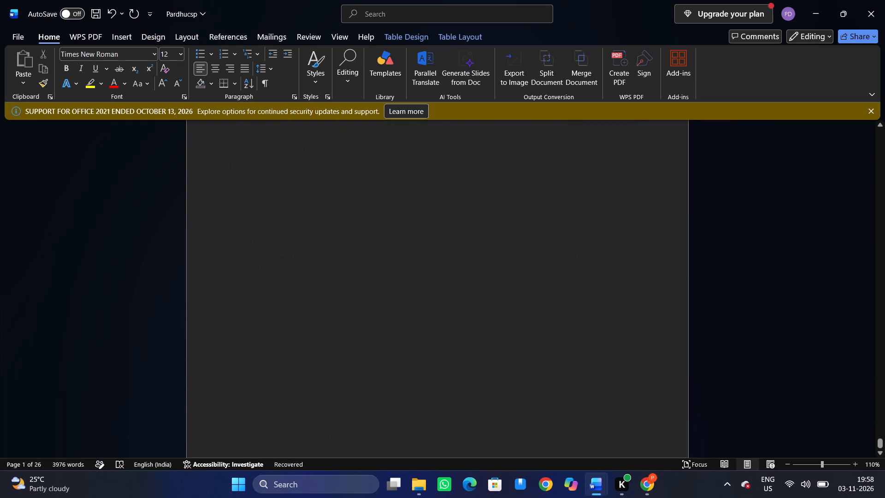
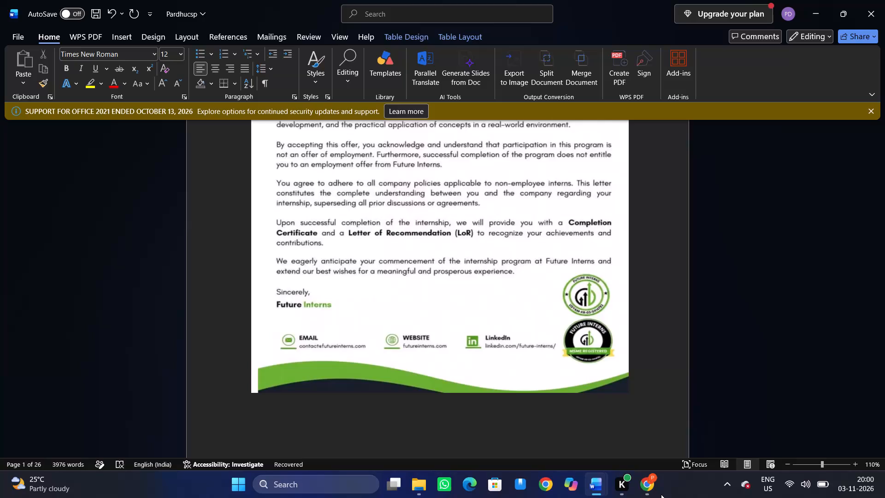
Examine the pictures under the Program Outcome and Daily Images headings near the end of the report.
scroll(518, 299, "up", 1)
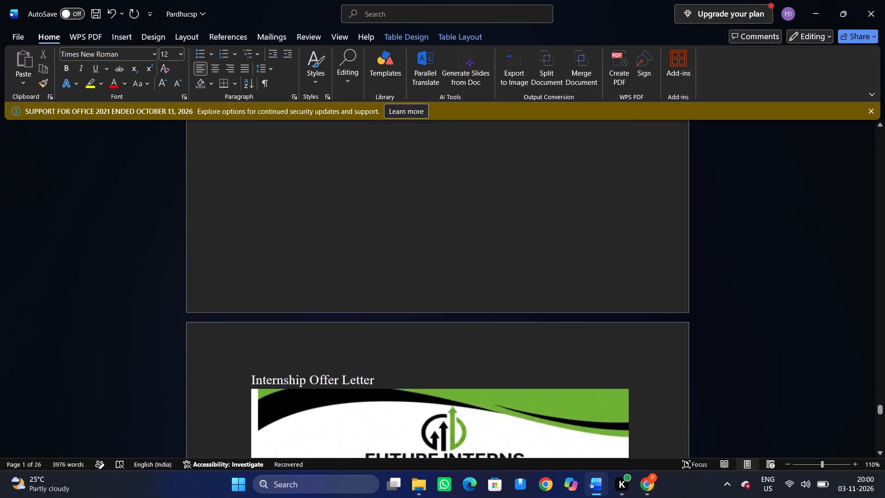
scroll(518, 299, "up", 3)
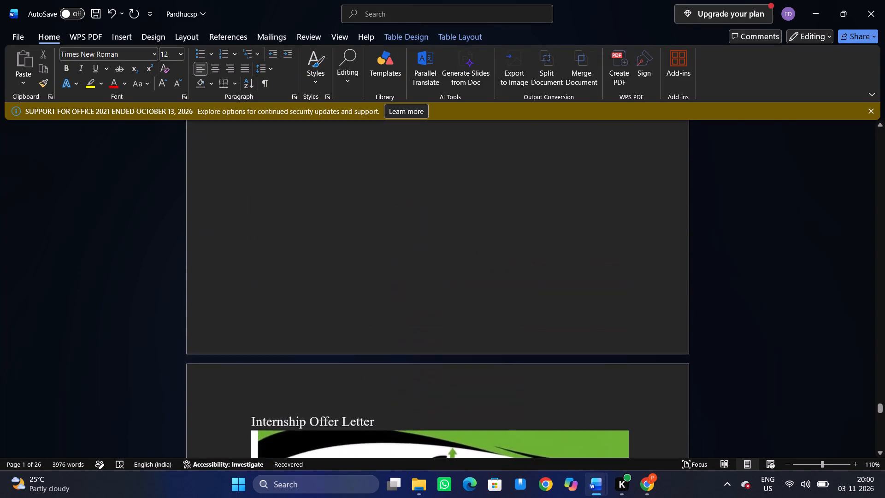
scroll(518, 299, "up", 1)
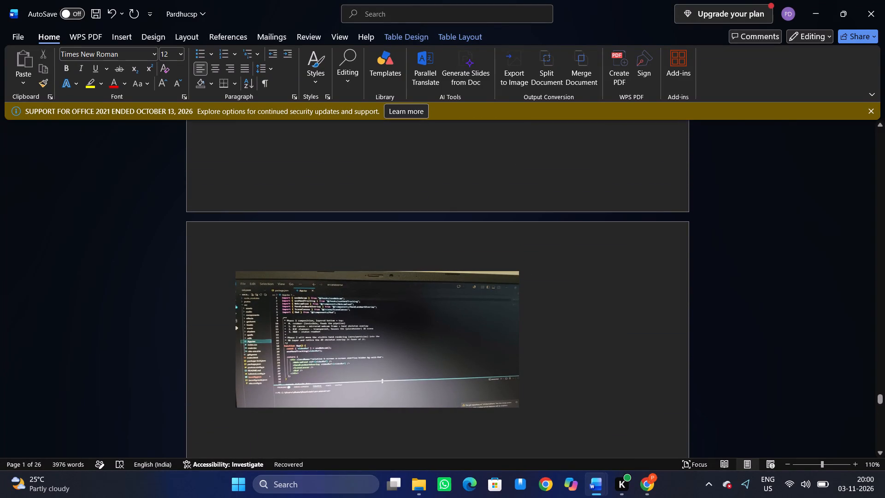
left_click(432, 334)
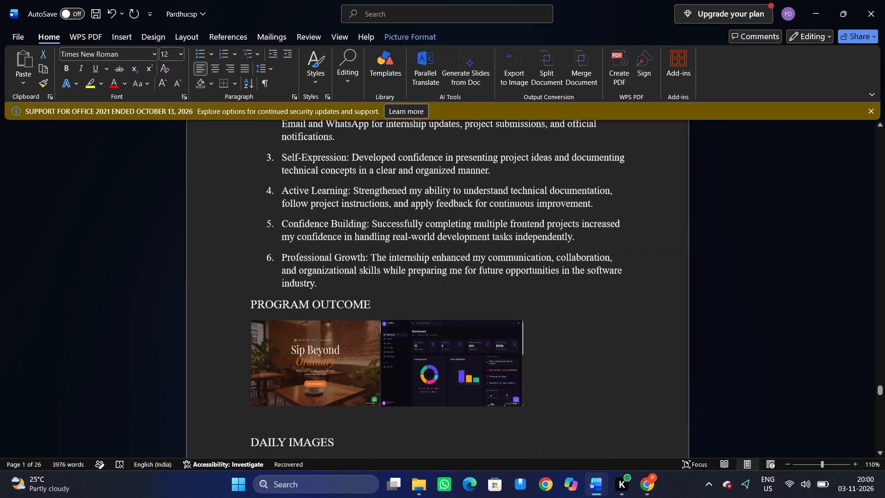
left_click(339, 298)
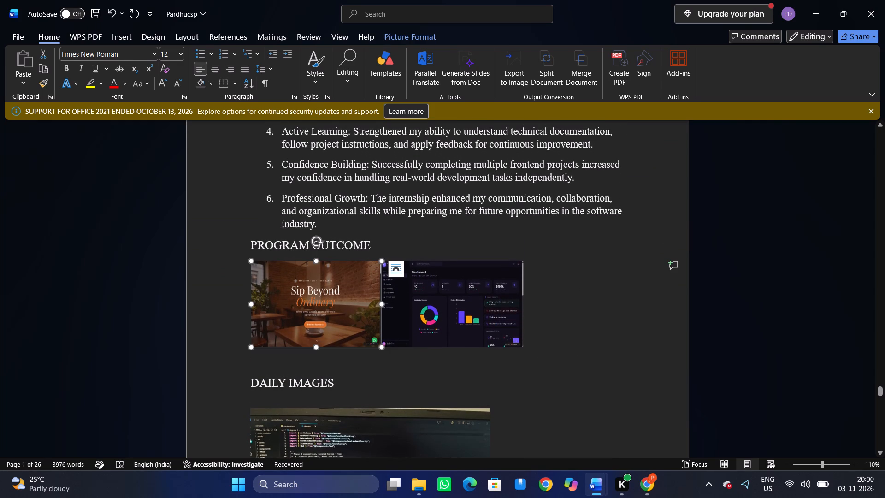
left_click(399, 292)
scroll(399, 292, "left", 1)
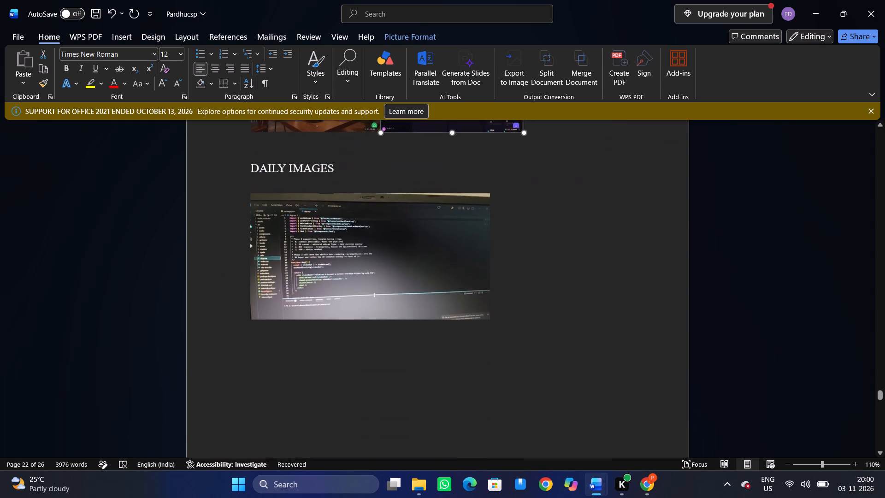
Examine the internship certificate and offer letter images on the report's last pages, including the student name, company and dates.
scroll(399, 292, "left", 1)
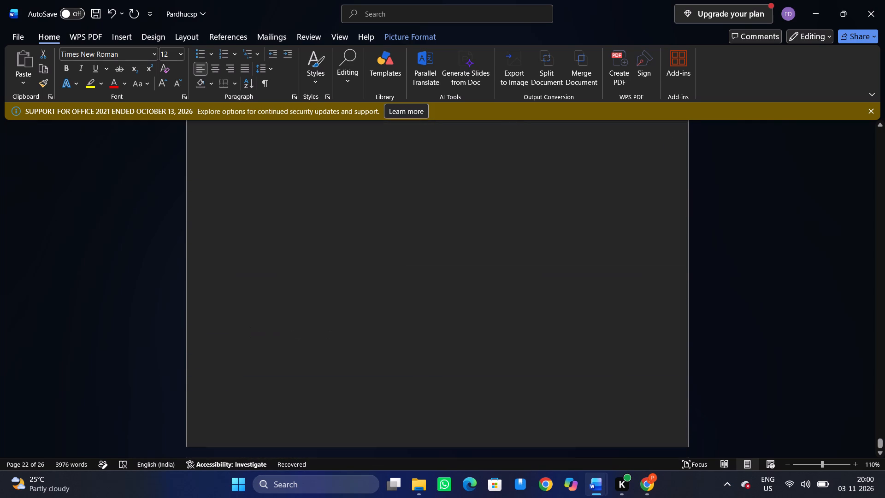
scroll(399, 292, "left", 1)
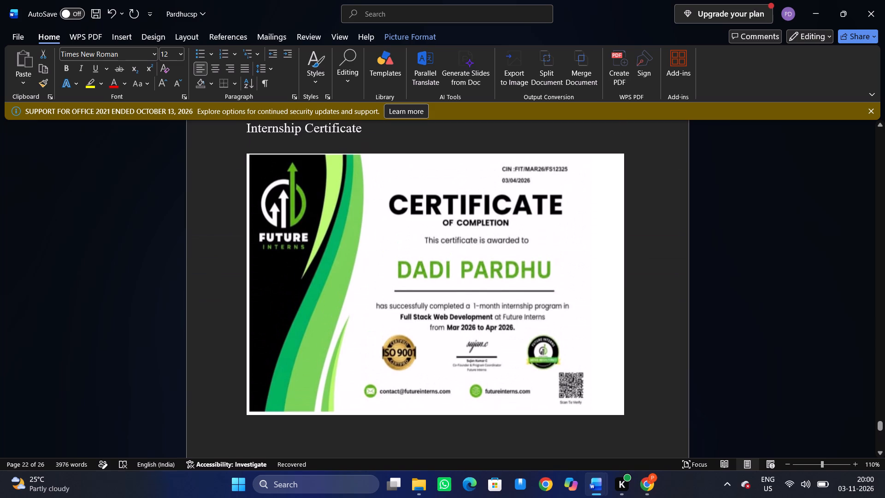
left_click(399, 292)
scroll(399, 292, "up", 1)
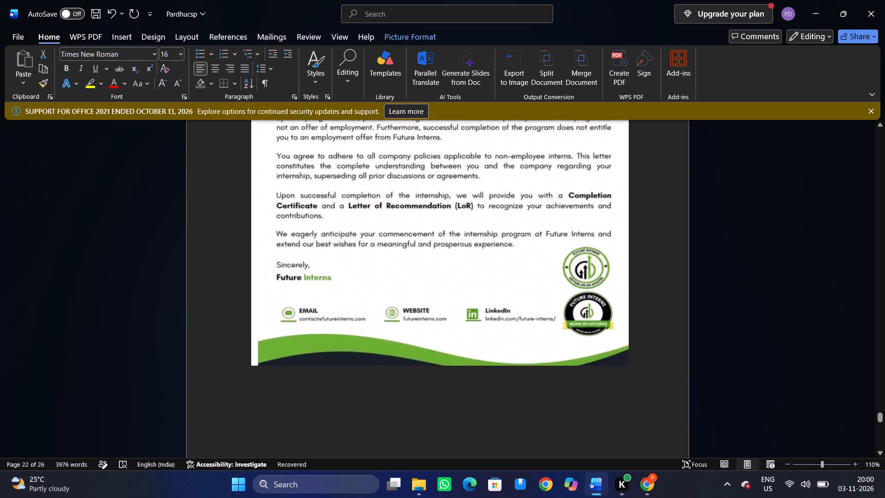
scroll(399, 292, "up", 1)
left_click(399, 292)
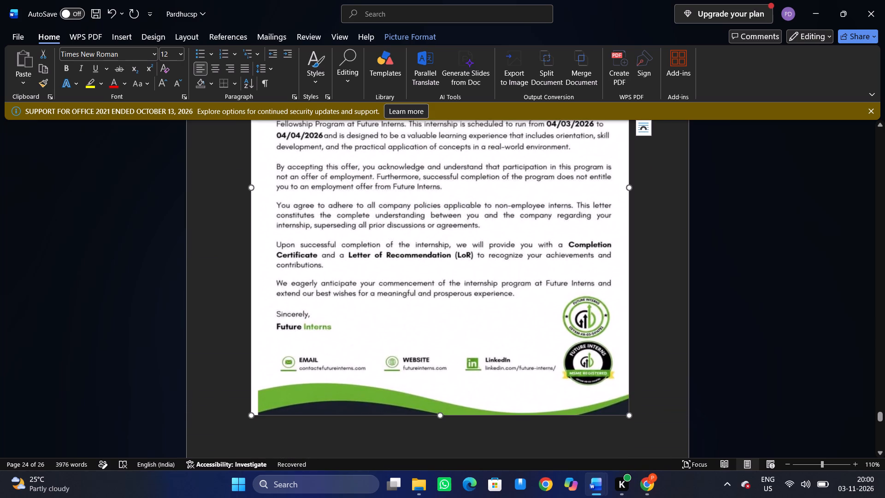
scroll(399, 292, "up", 1)
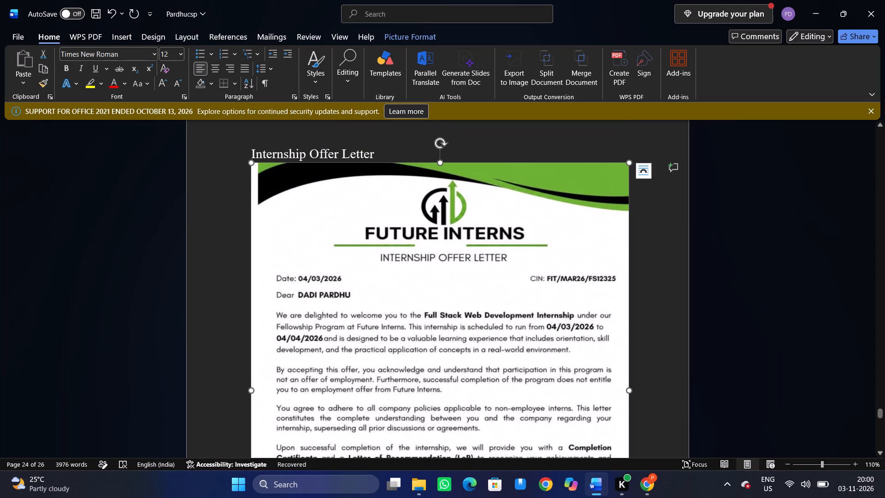
left_click(602, 327)
scroll(602, 327, "up", 1)
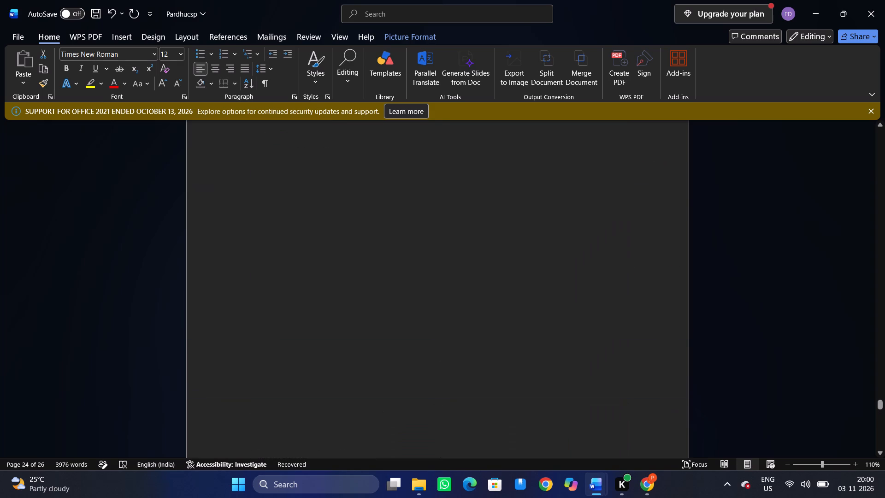
Recheck the two Program Outcome screenshots, the Daily Images photos and the internship offer letter image.
scroll(602, 327, "up", 1)
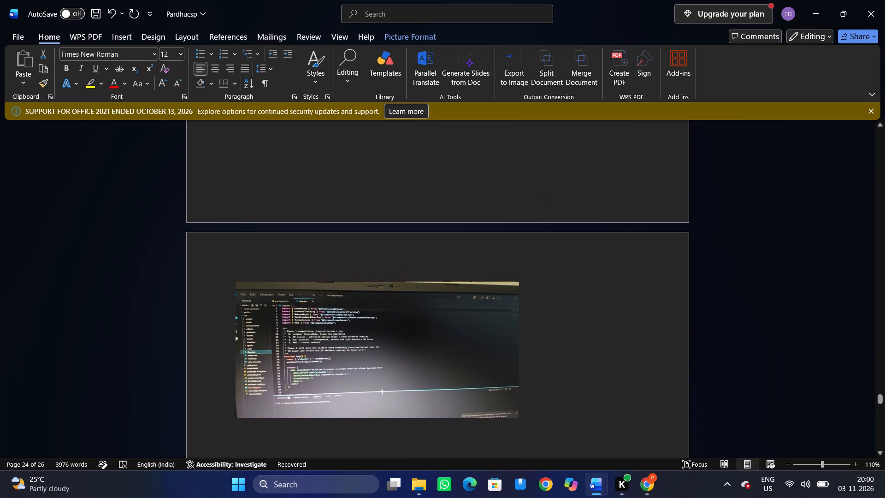
scroll(602, 327, "up", 2)
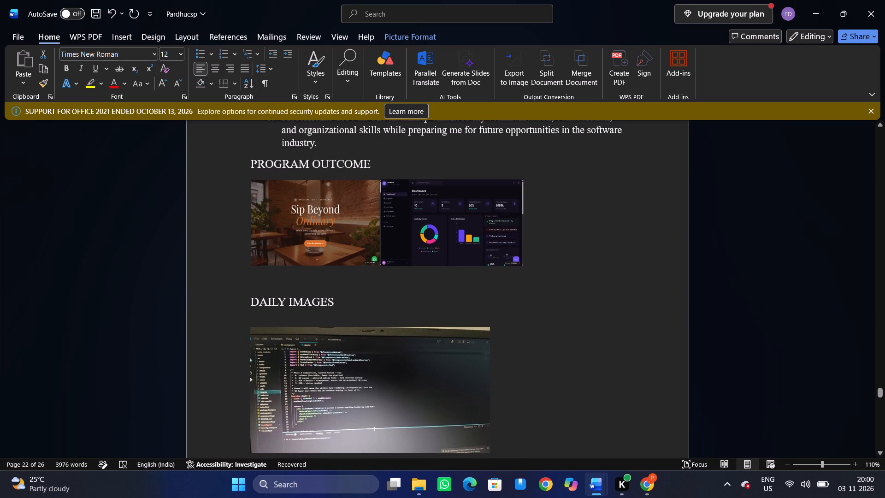
left_click(320, 205)
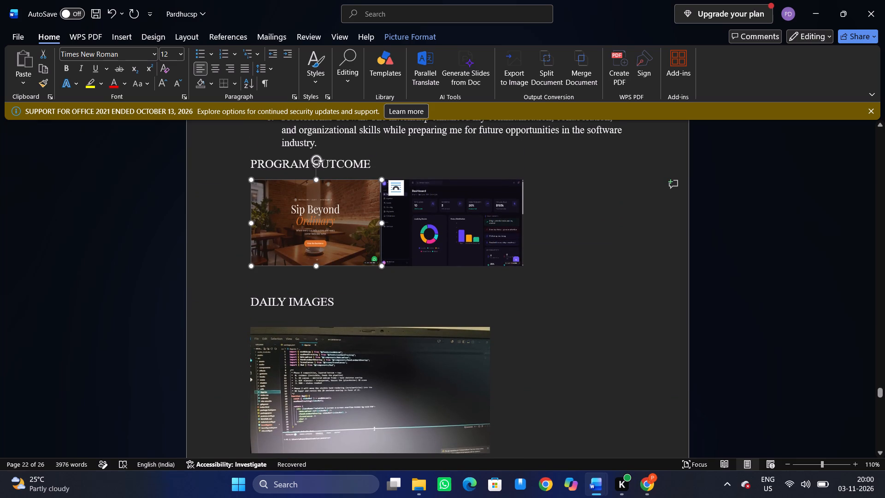
left_click(437, 242)
left_click(592, 275)
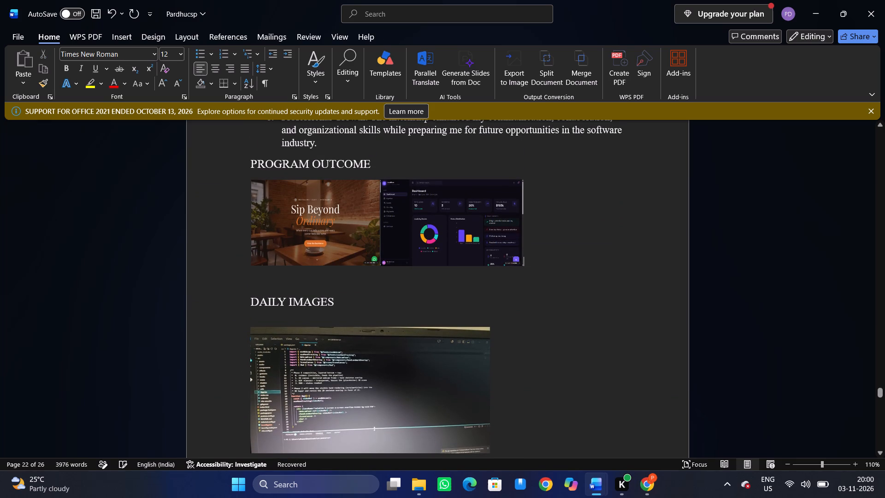
left_click(456, 225)
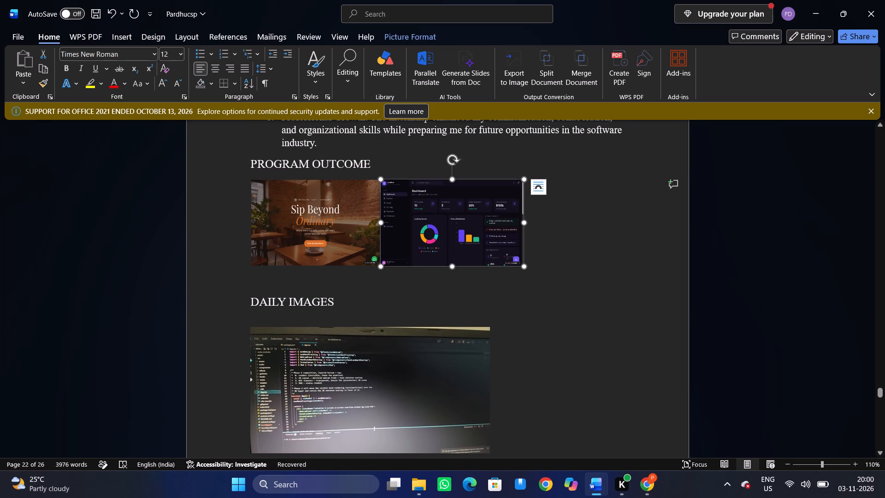
left_click(584, 361)
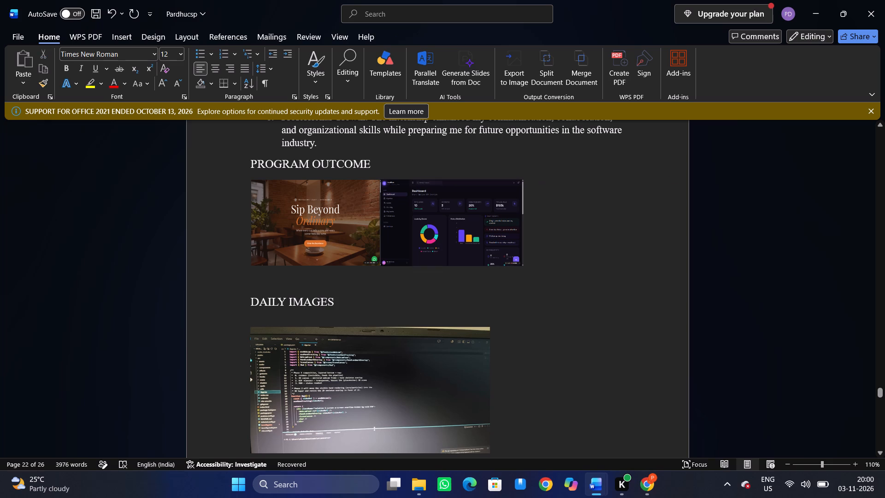
scroll(584, 361, "down", 1)
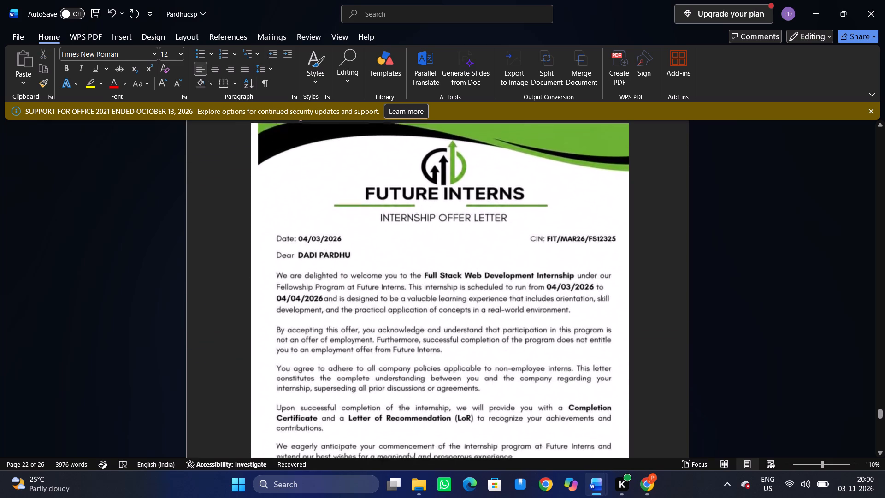
scroll(584, 361, "down", 1)
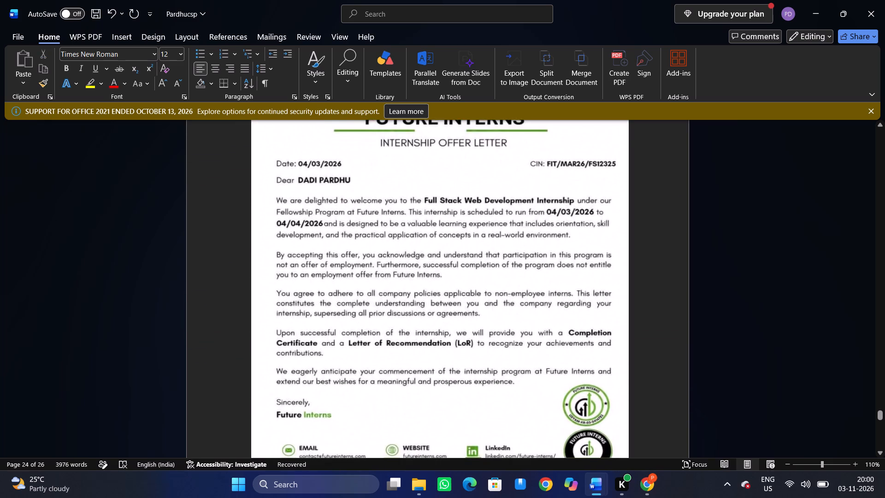
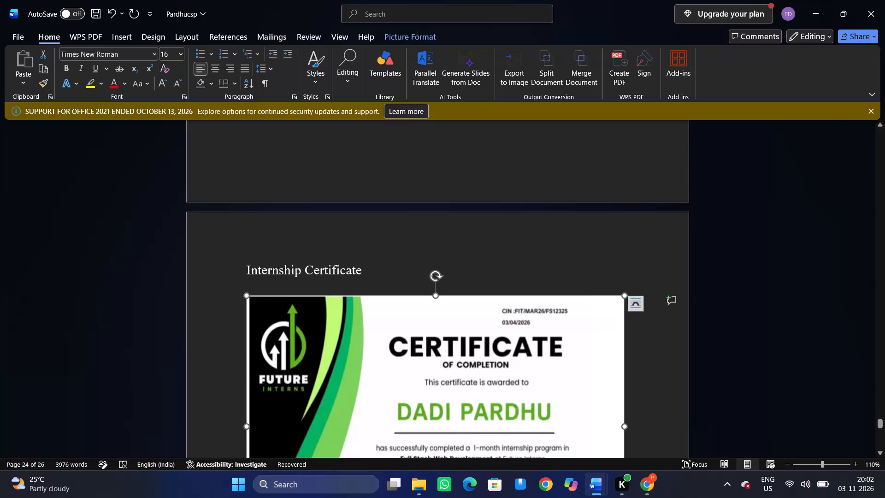
Replace the picture under the Internship Certificate heading with "WhatsApp Image 2026-11-03 at 20.02.20" from the Downloads folder.
key("Delete")
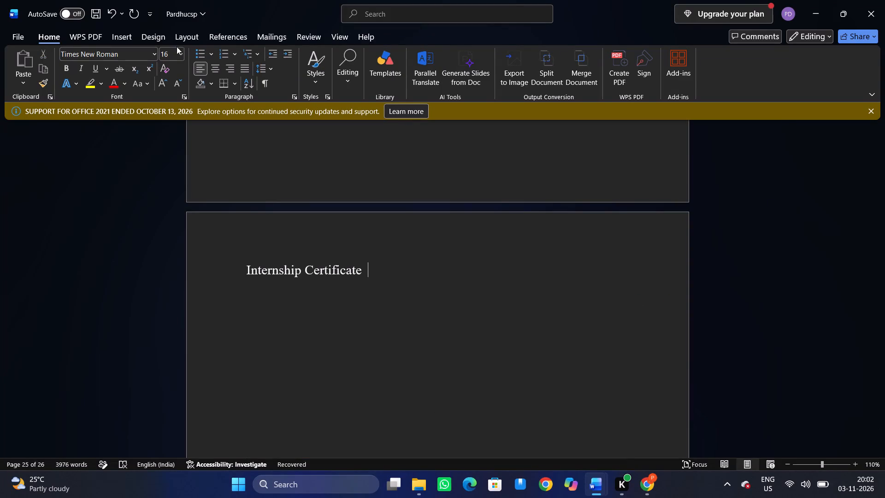
left_click(133, 34)
left_click(125, 71)
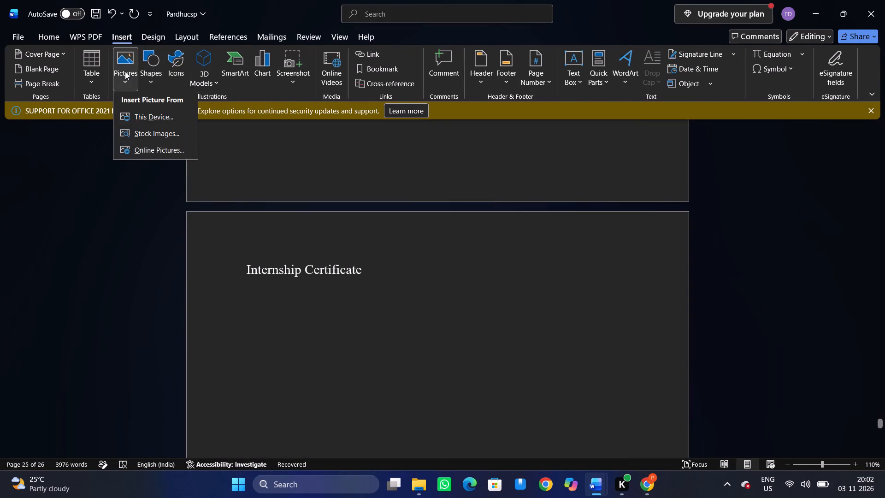
left_click(149, 116)
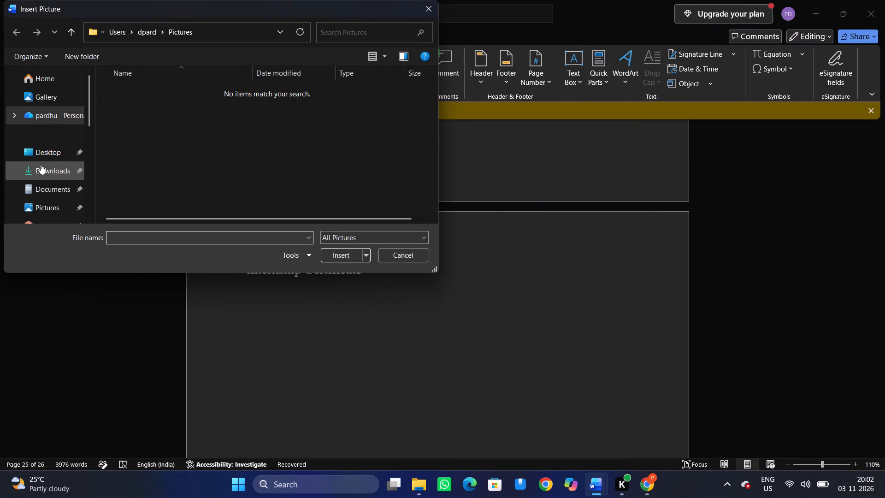
left_click(47, 173)
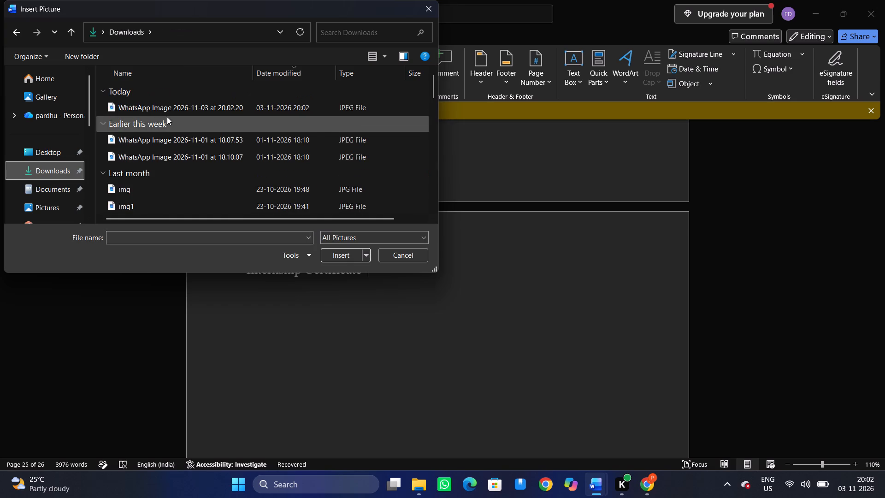
left_click(186, 107)
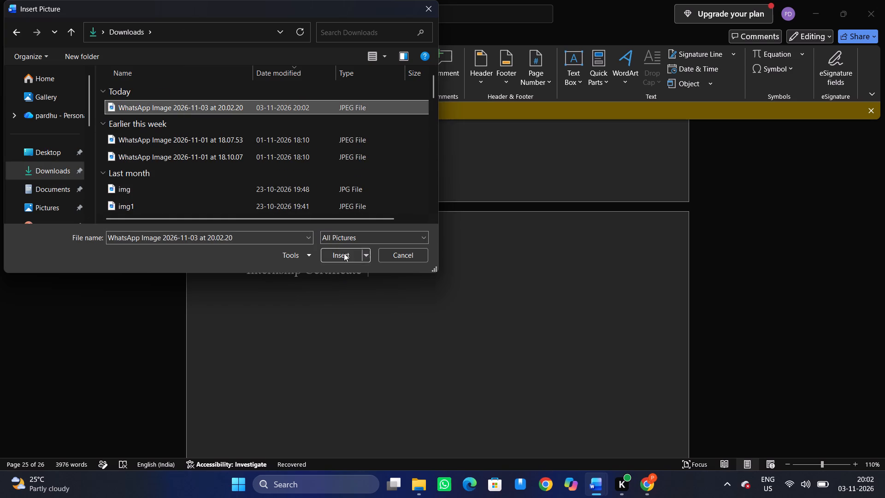
left_click(344, 254)
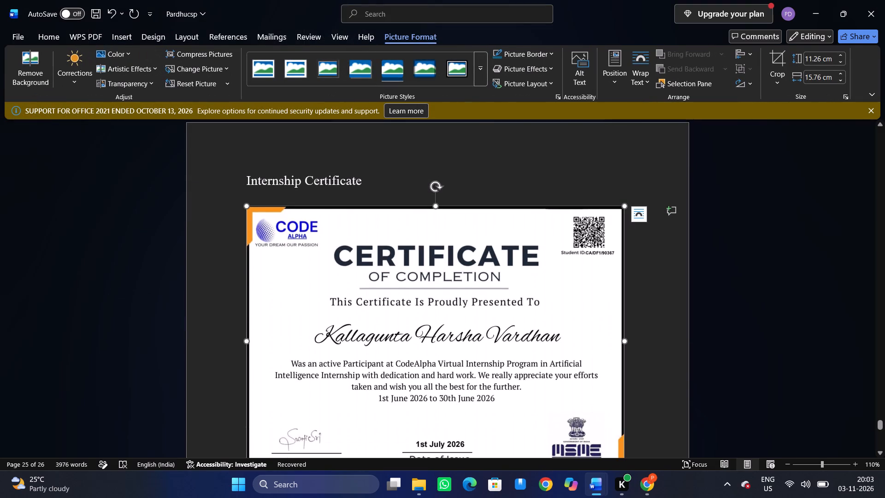
scroll(450, 341, "up", 1)
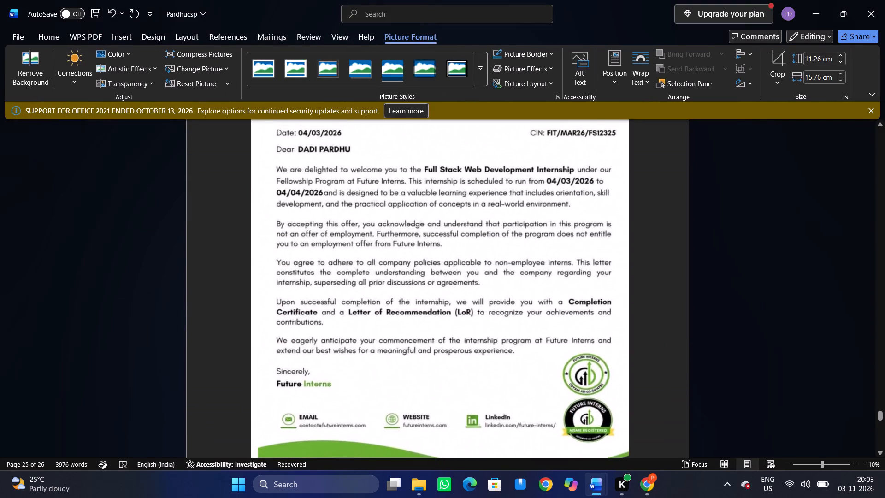
scroll(450, 341, "down", 2)
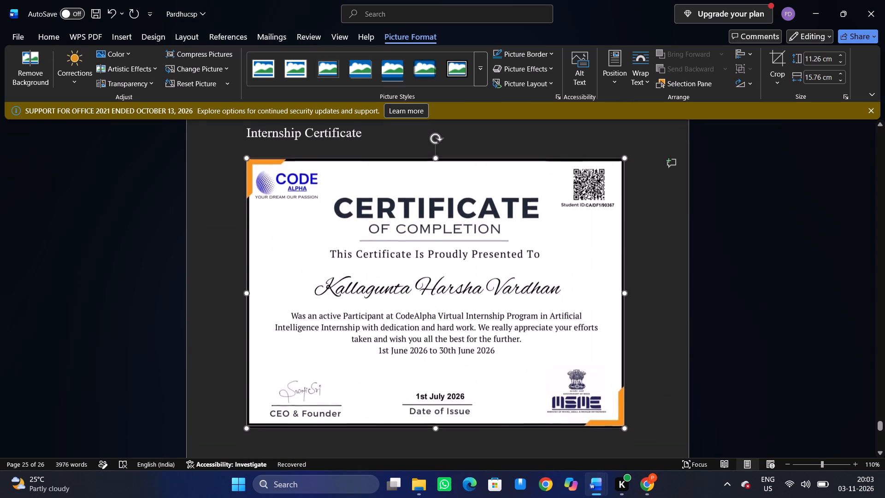
Set the internship start date in the Student Declaration paragraph to 01-06-2026.
scroll(450, 341, "up", 1)
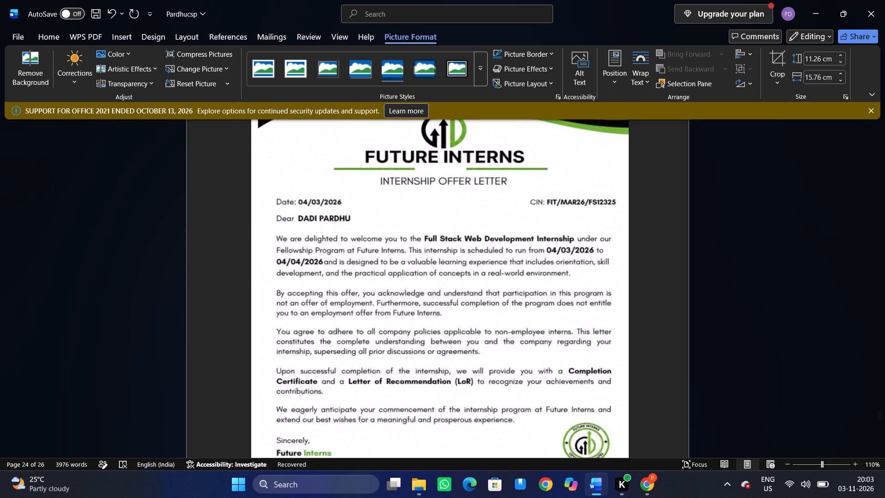
scroll(450, 341, "up", 11)
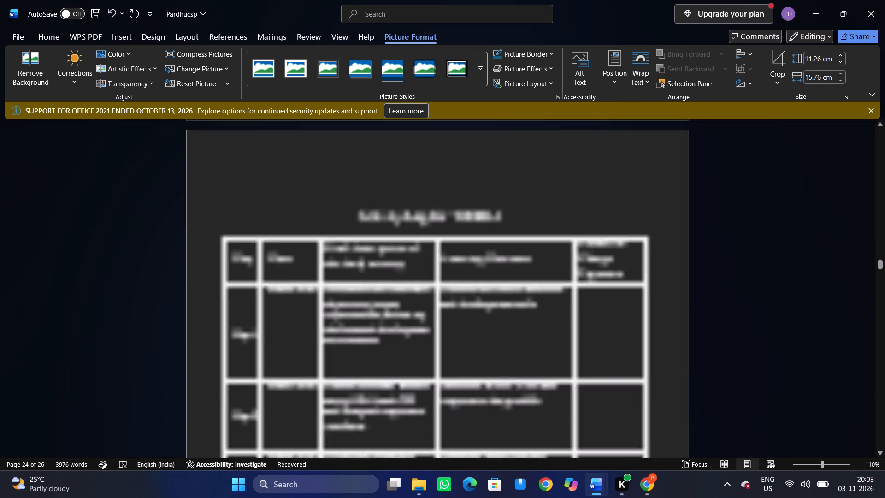
scroll(450, 341, "up", 5)
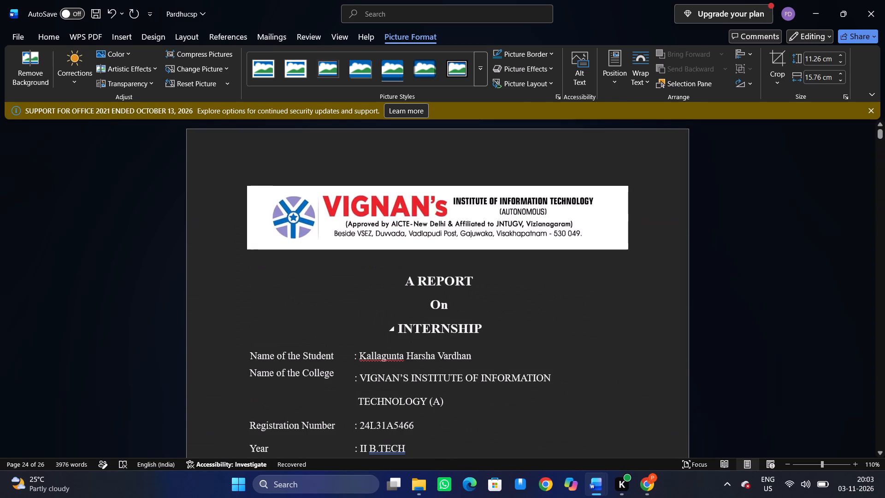
scroll(450, 341, "down", 1)
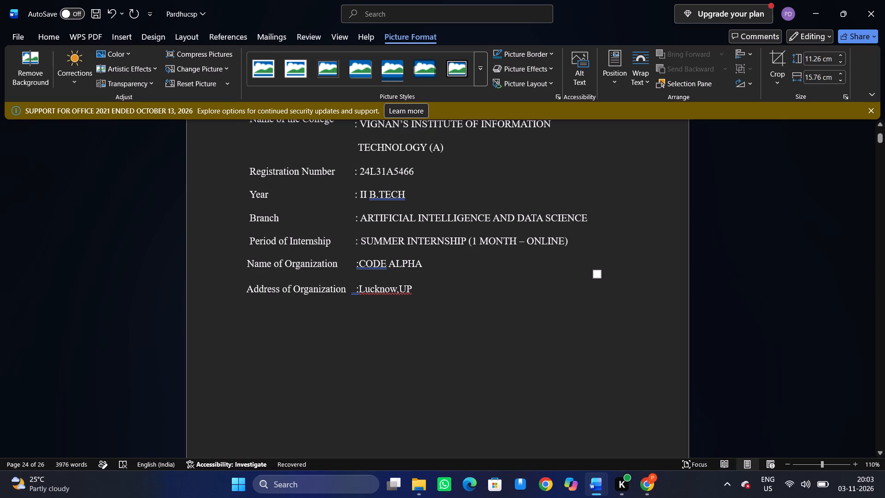
scroll(440, 293, "up", 1)
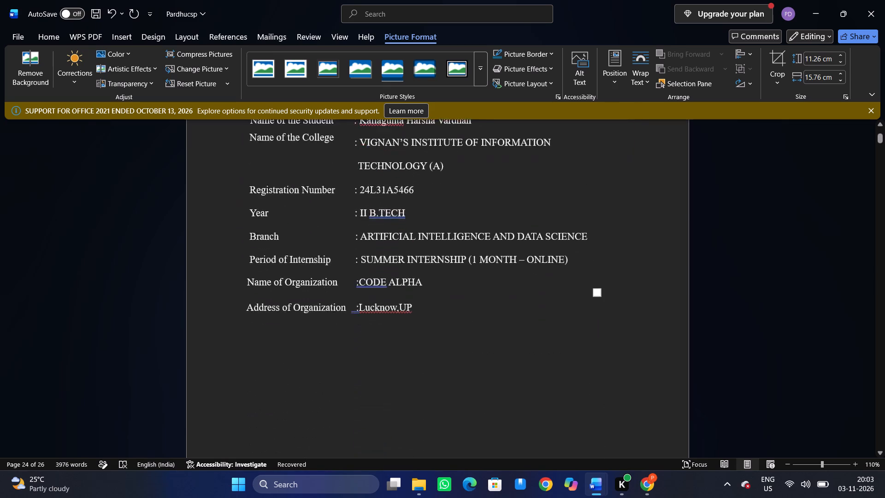
scroll(440, 293, "up", 1)
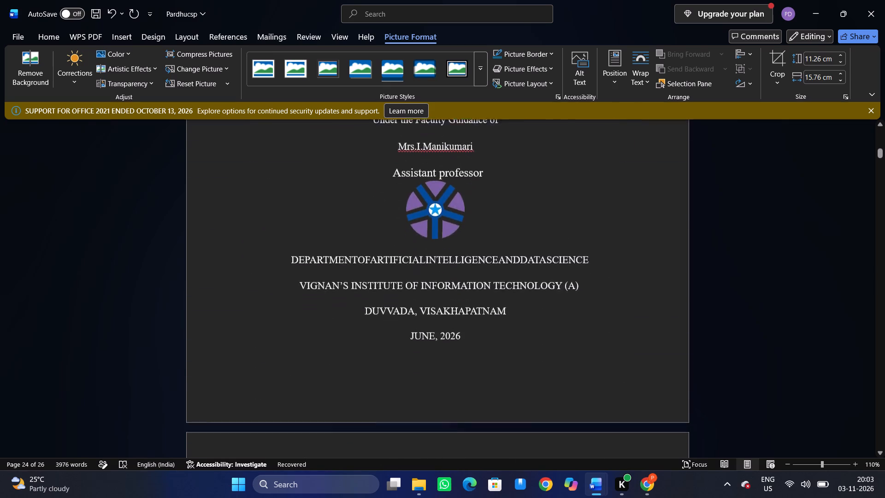
scroll(440, 293, "up", 1)
scroll(440, 293, "down", 1)
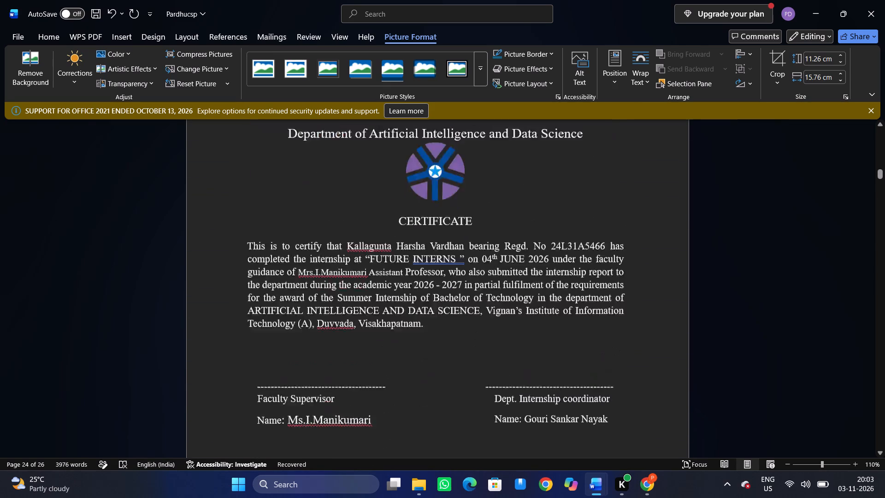
scroll(440, 293, "down", 1)
scroll(440, 293, "up", 2)
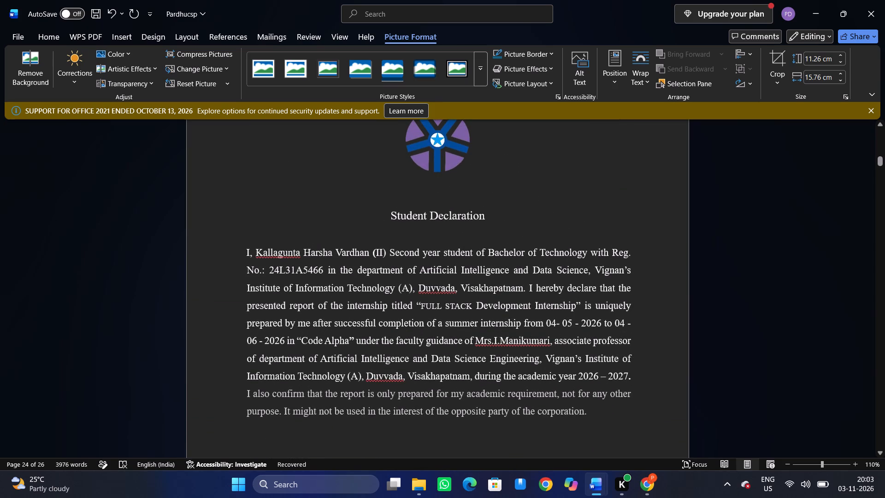
left_click(554, 325)
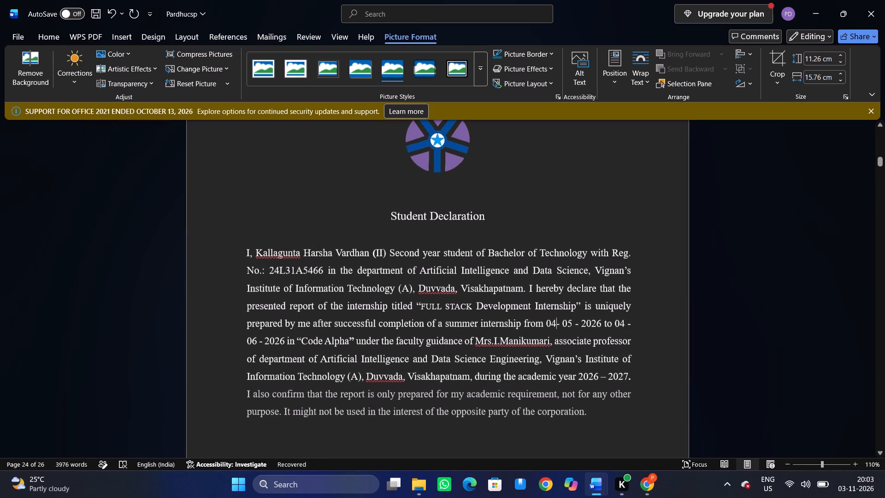
key("BackSpace")
key("1")
key("Right")
key("Right")
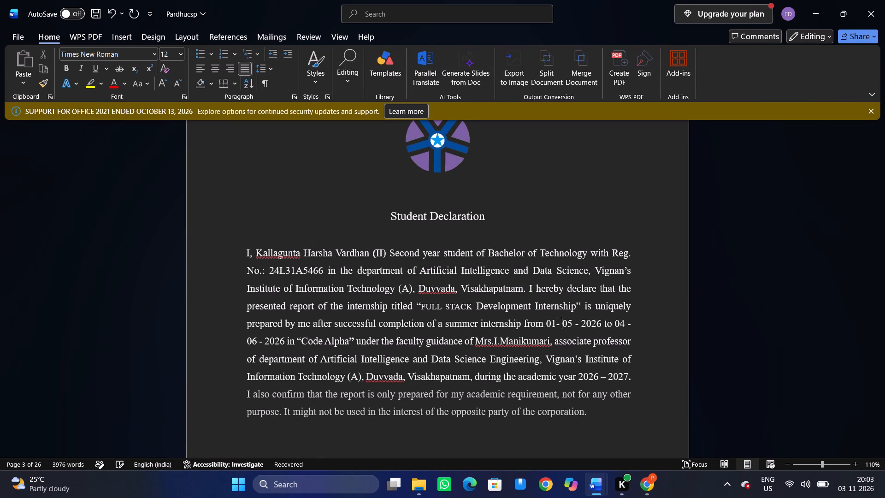
key("Right")
key("Right")
key("BackSpace")
key("6")
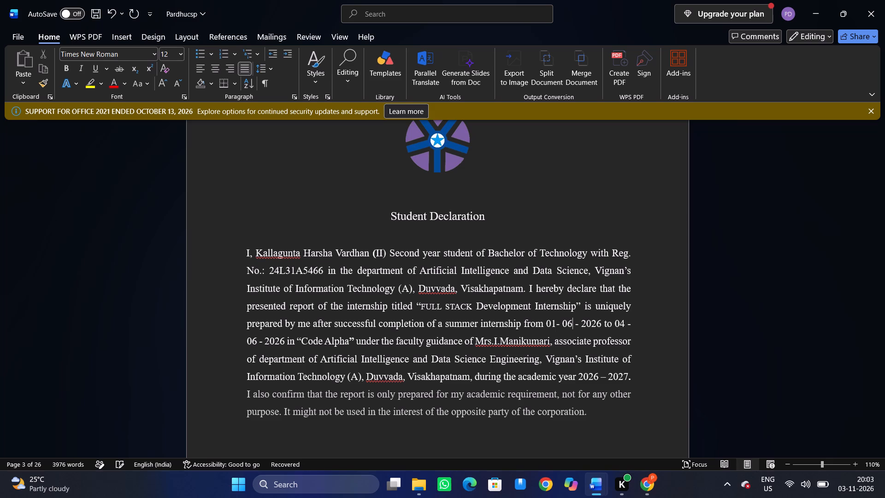
Set the day of the internship end date in the Student Declaration to 30.
key("Right")
key("Right")
key("Right")
key("Right")
key("Right")
key("Right")
key("Right")
key("Right")
key("Right")
key("Right")
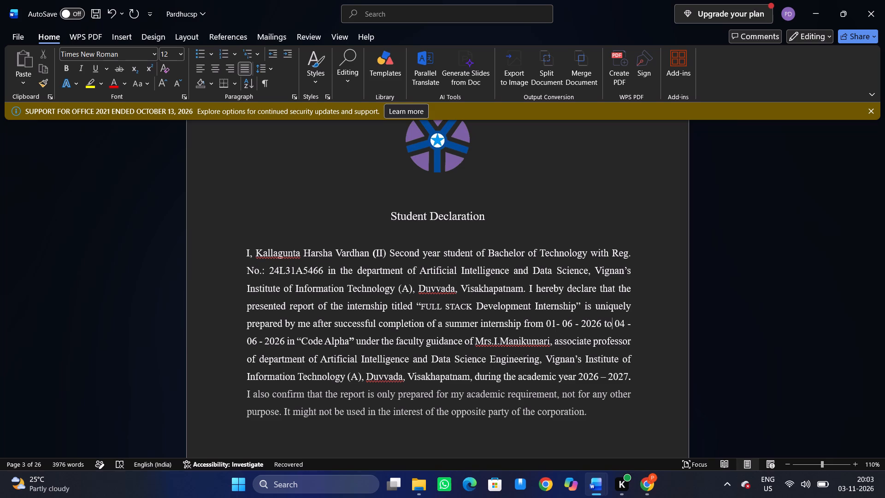
key("Right")
key("Right")
key("Right")
key("BackSpace")
key("BackSpace")
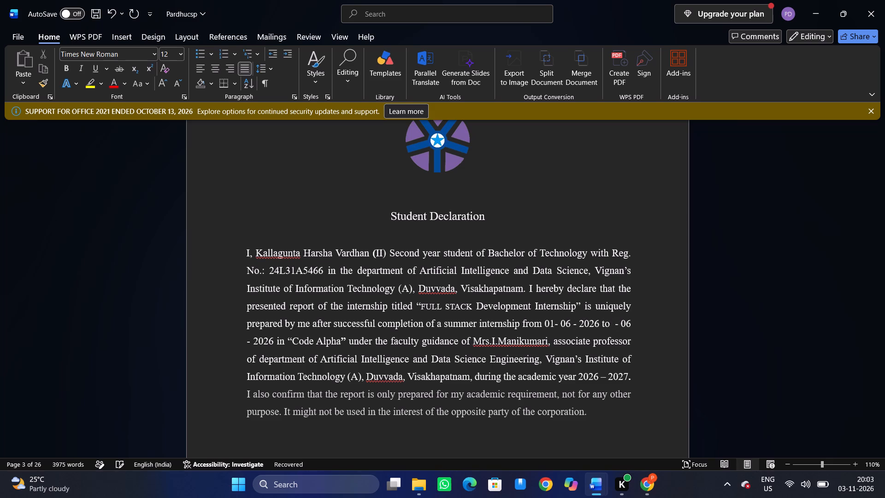
type("30")
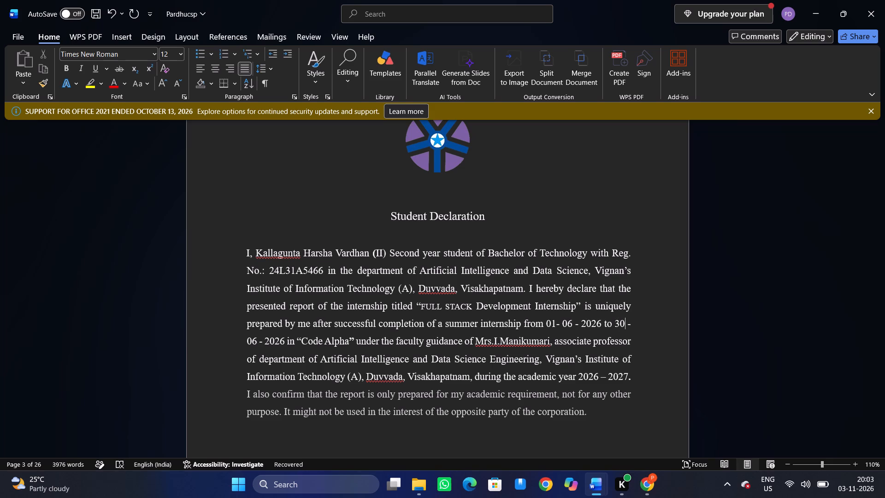
Review the student details closing the declaration, and the Certificate page's company, date and signatory entries.
scroll(554, 325, "down", 1)
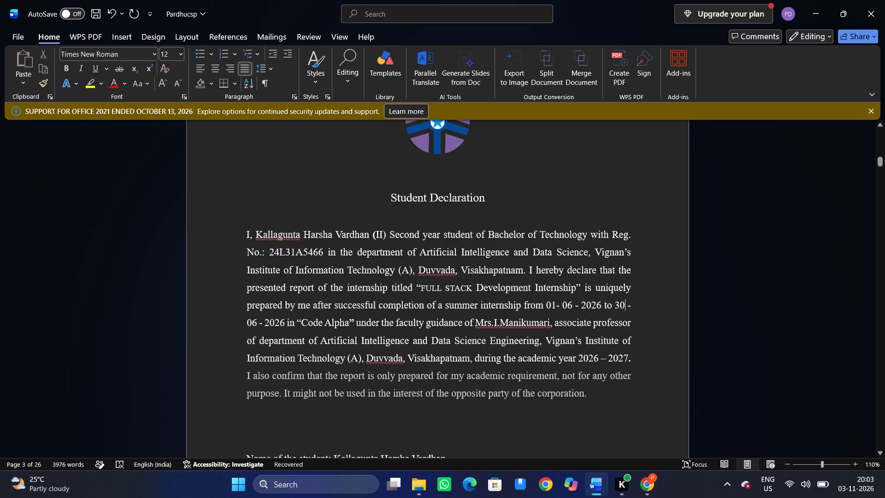
scroll(554, 325, "down", 1)
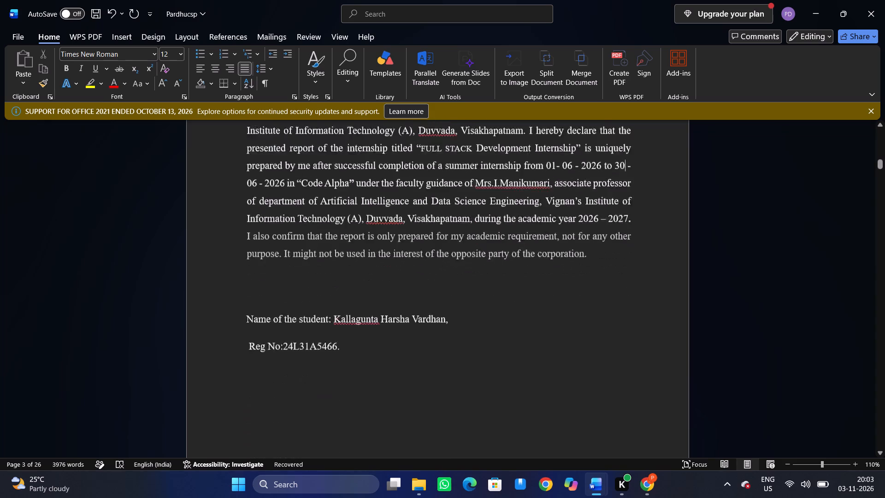
scroll(554, 325, "down", 1)
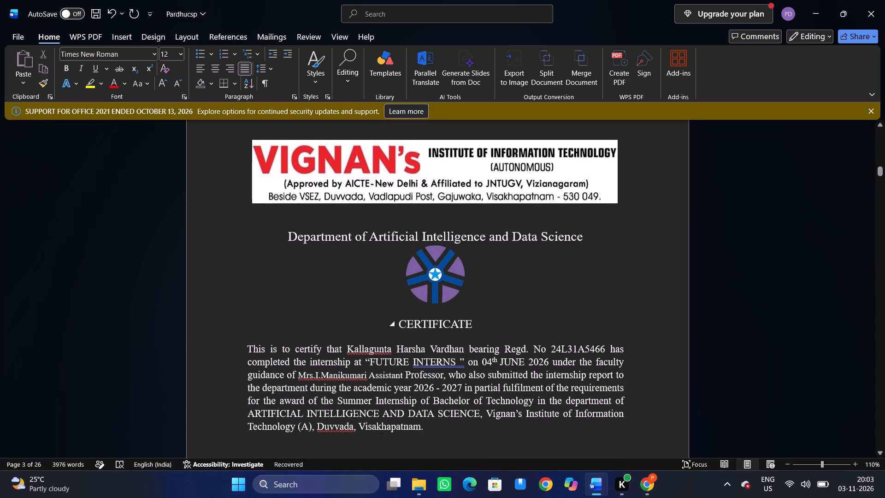
scroll(554, 325, "down", 2)
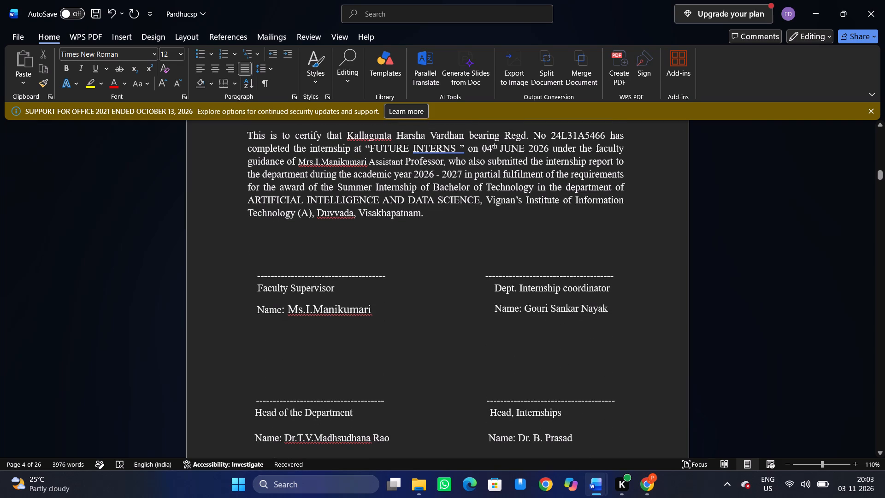
scroll(554, 325, "down", 1)
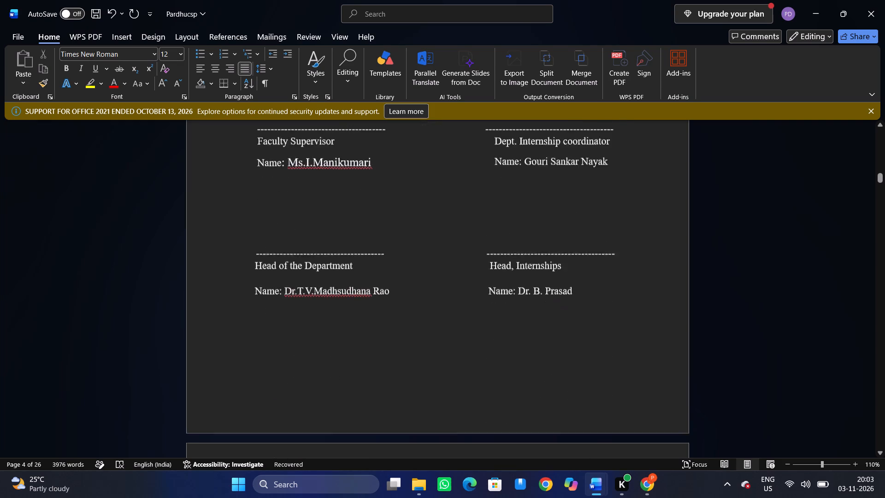
Read through the Abstract page's Internship Experience text, checking the company, dates, internship role and projects it mentions.
scroll(554, 325, "down", 1)
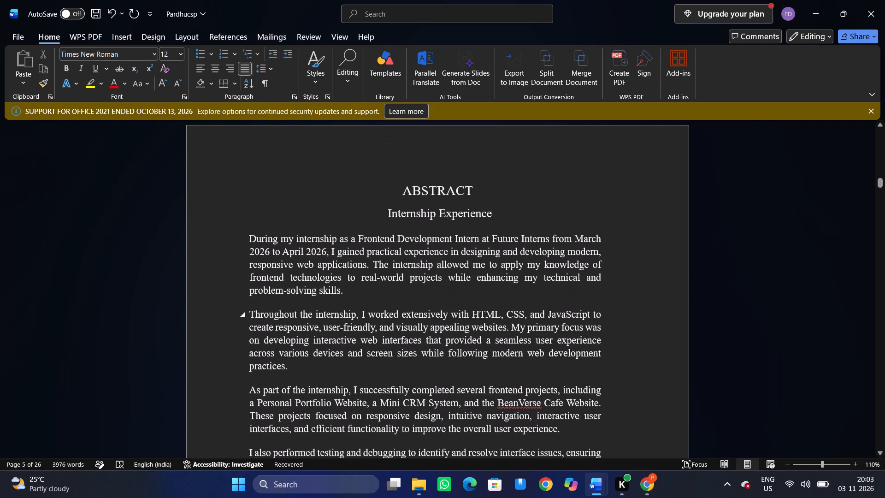
scroll(554, 325, "down", 3)
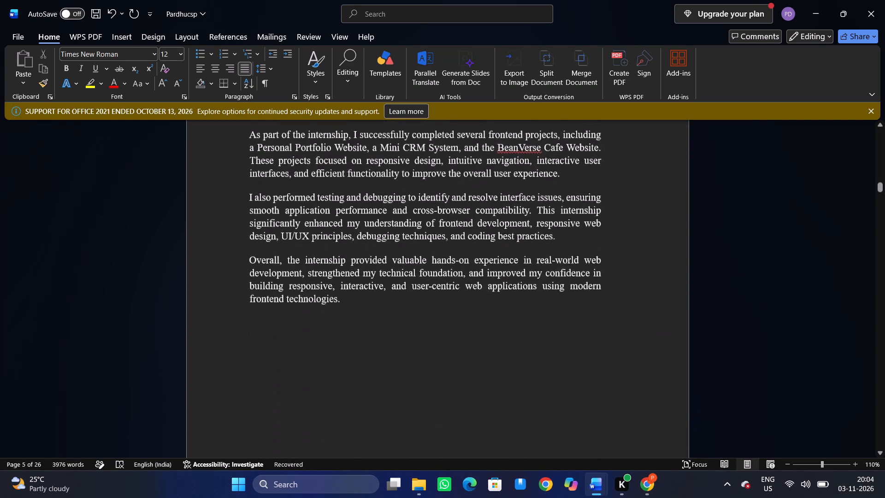
scroll(554, 325, "down", 2)
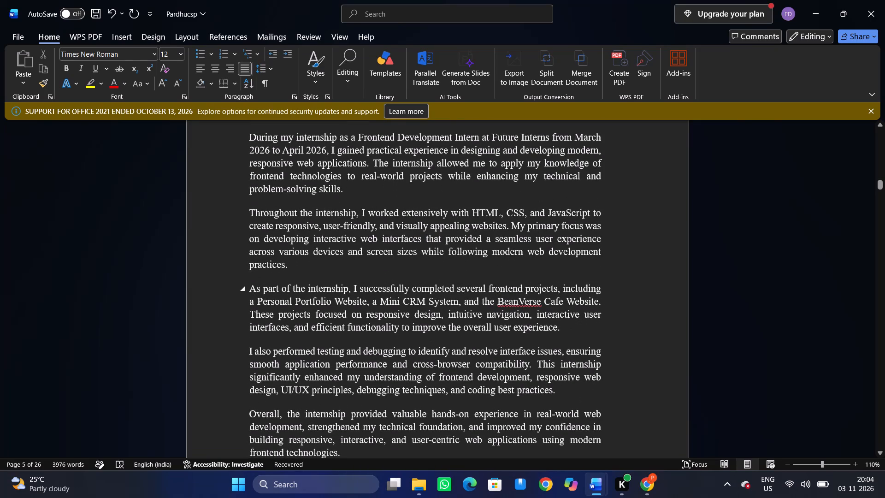
scroll(554, 325, "down", 3)
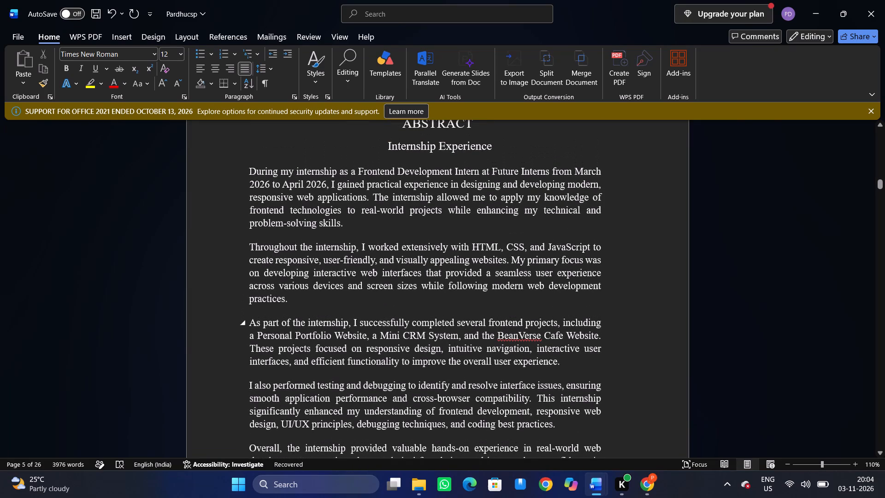
scroll(554, 325, "down", 1)
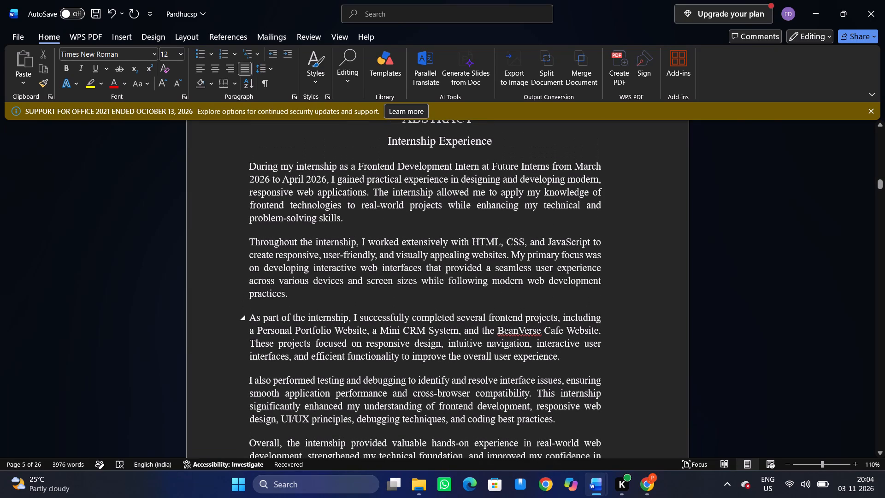
scroll(554, 325, "down", 3)
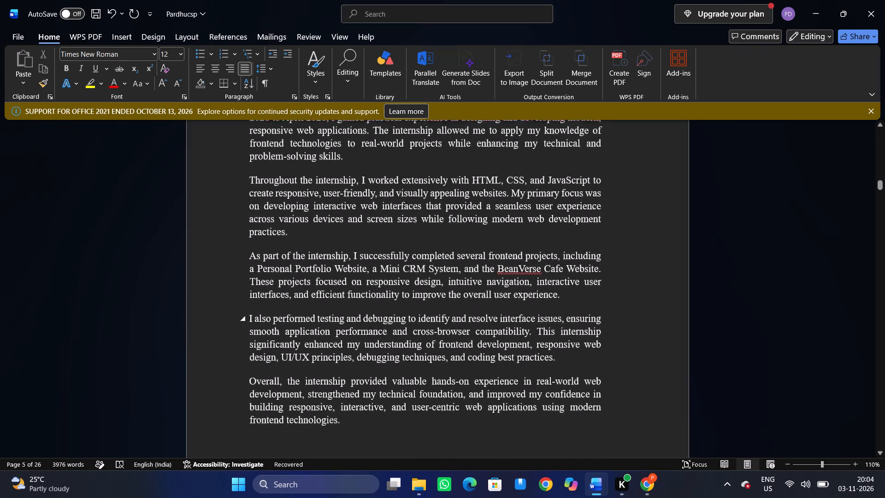
scroll(554, 325, "down", 4)
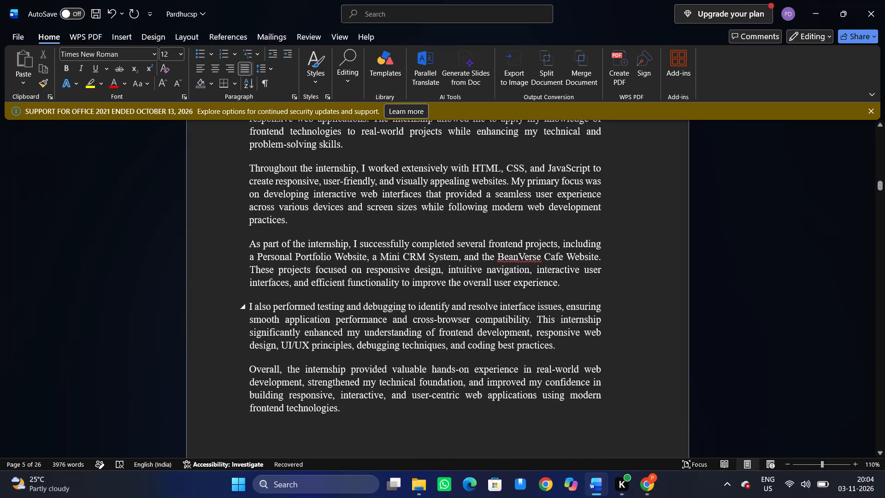
scroll(554, 325, "down", 1)
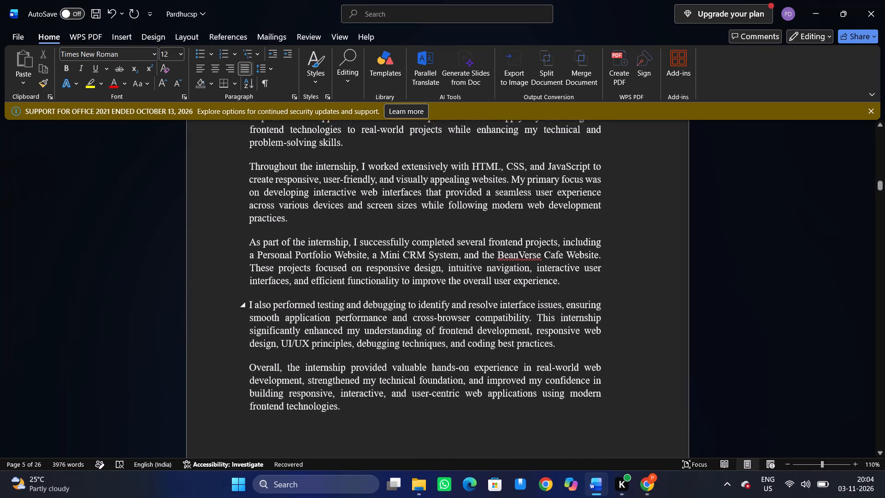
Delete the cafe website and dashboard screenshots under the PROGRAM OUTCOME heading.
scroll(554, 325, "down", 1)
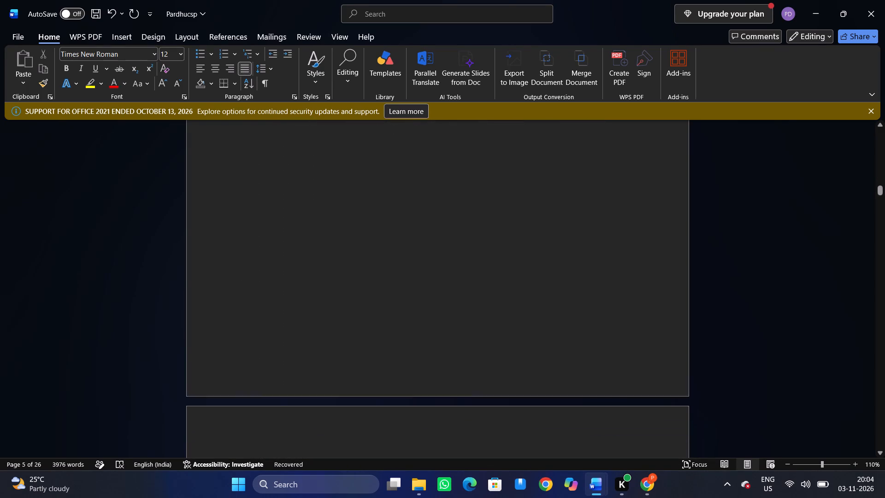
scroll(554, 325, "down", 1)
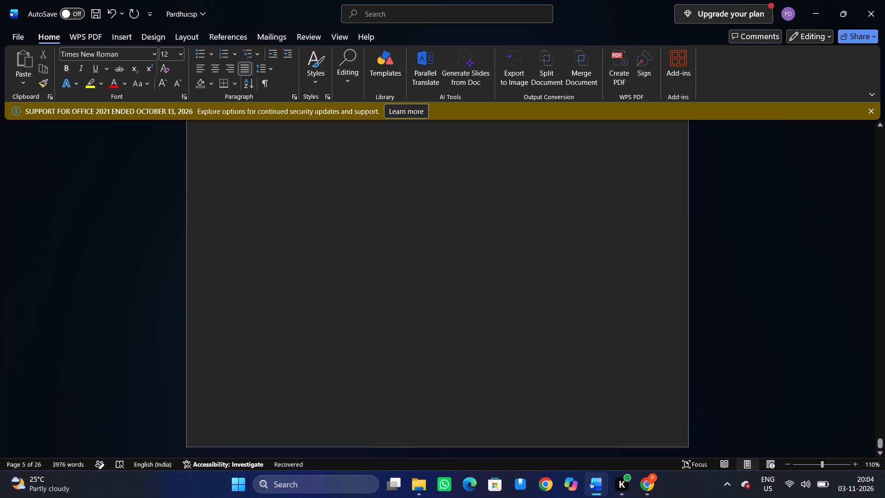
scroll(478, 316, "up", 2)
scroll(478, 316, "down", 2)
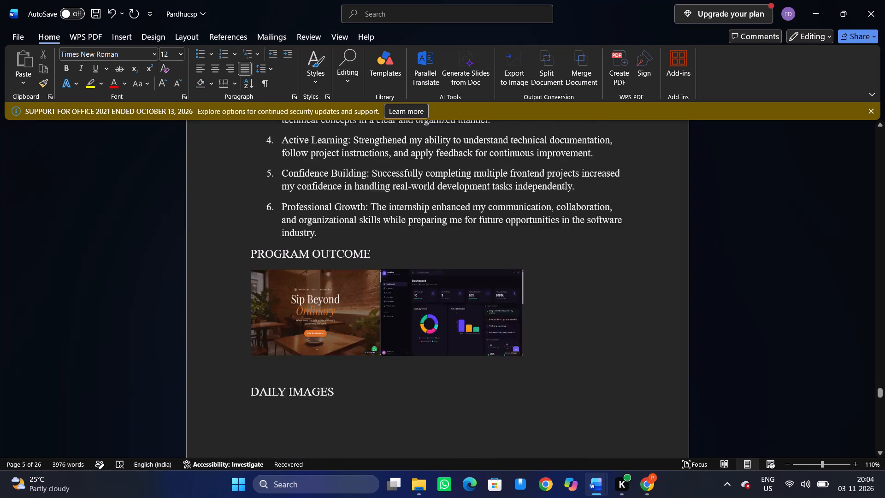
scroll(478, 316, "down", 1)
left_click(300, 283)
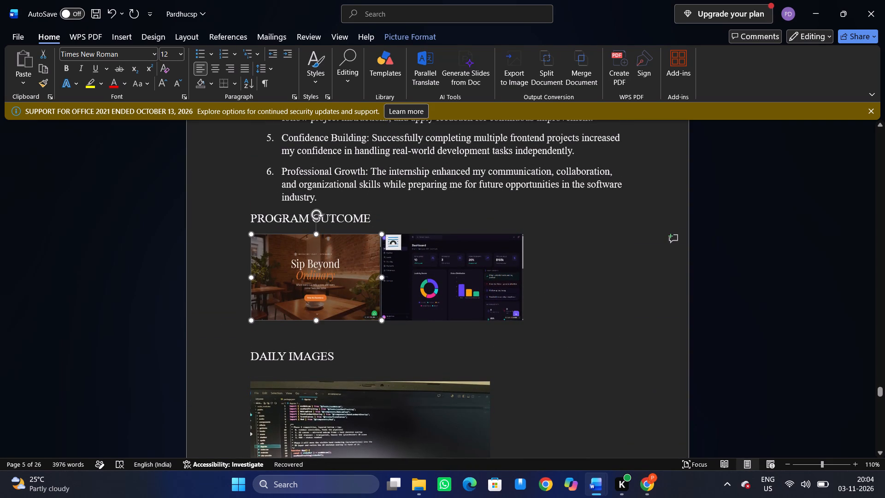
key("Delete")
key("Delete")
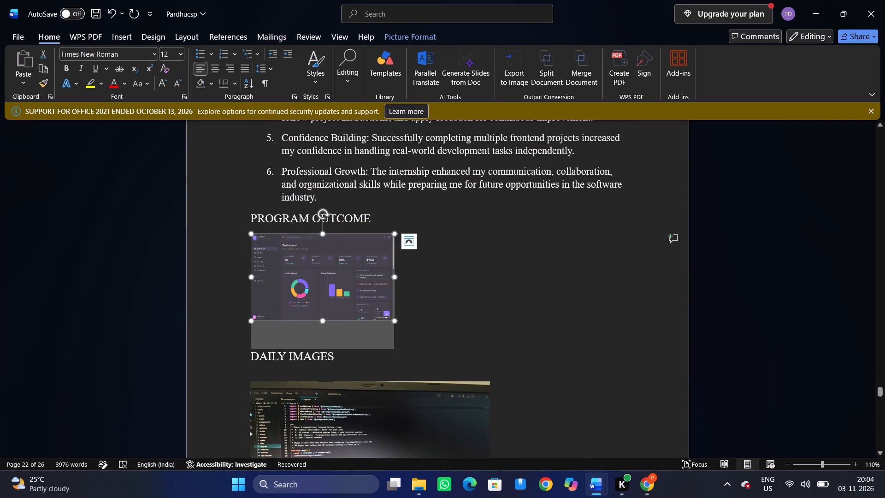
key("Delete")
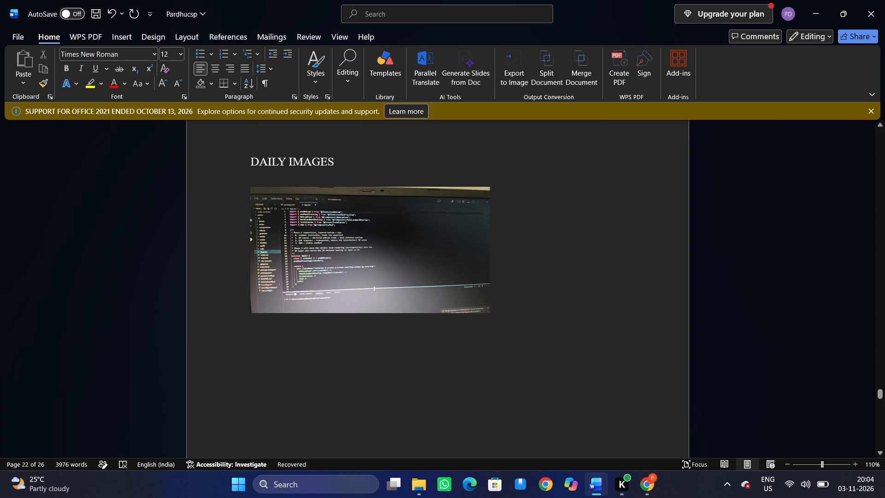
Delete both code-editor photos under the DAILY IMAGES heading.
left_click(400, 296)
key("Delete")
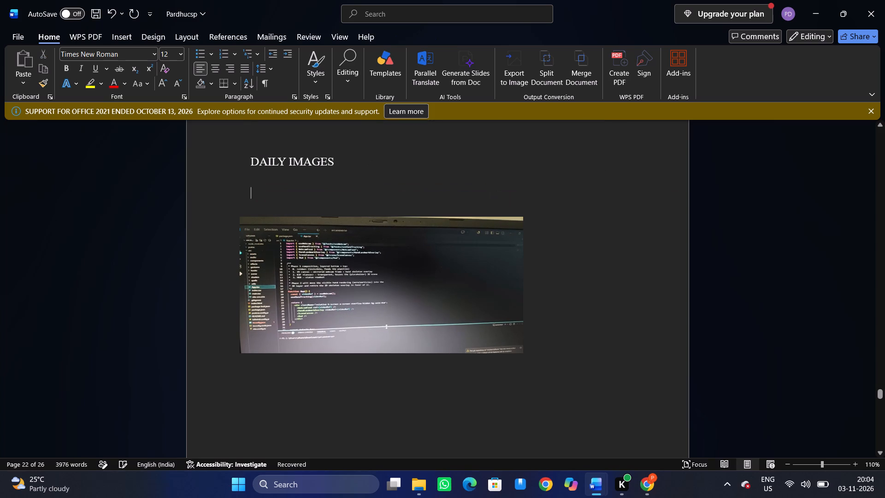
scroll(400, 296, "up", 1)
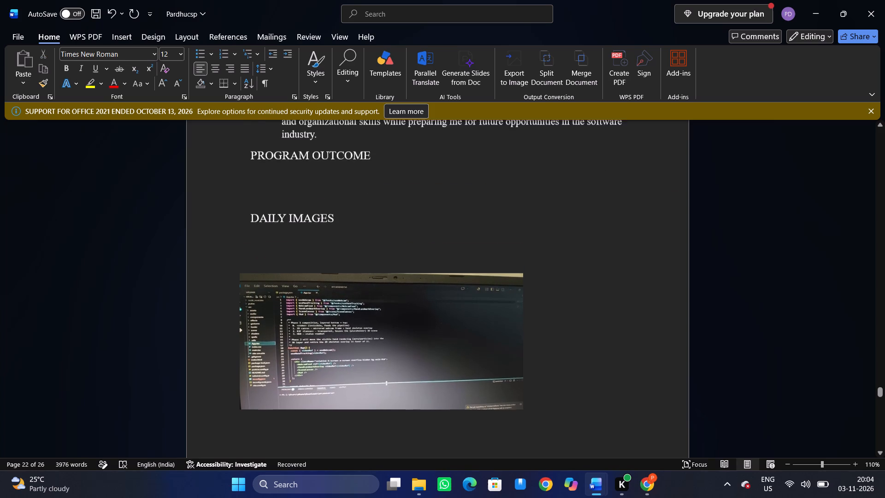
left_click(397, 347)
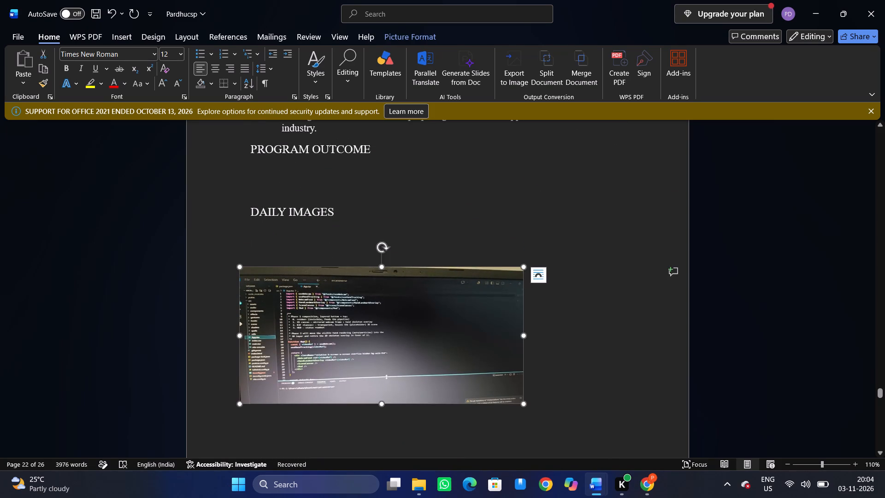
key("Delete")
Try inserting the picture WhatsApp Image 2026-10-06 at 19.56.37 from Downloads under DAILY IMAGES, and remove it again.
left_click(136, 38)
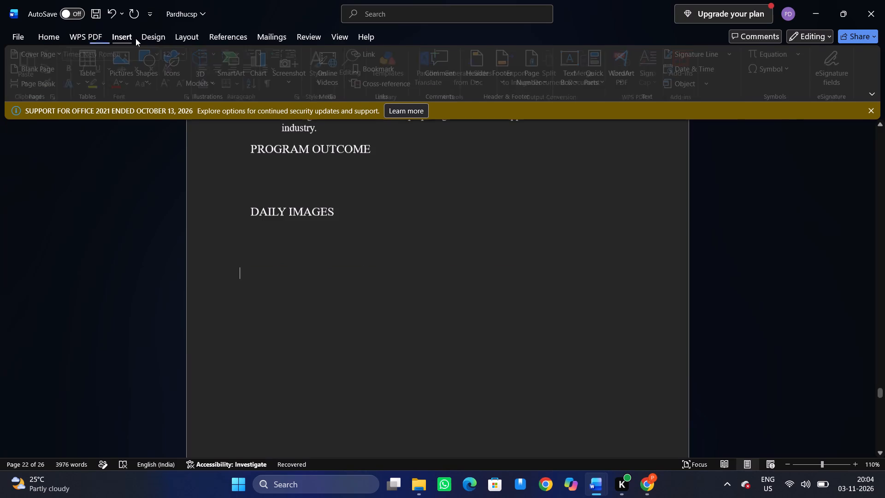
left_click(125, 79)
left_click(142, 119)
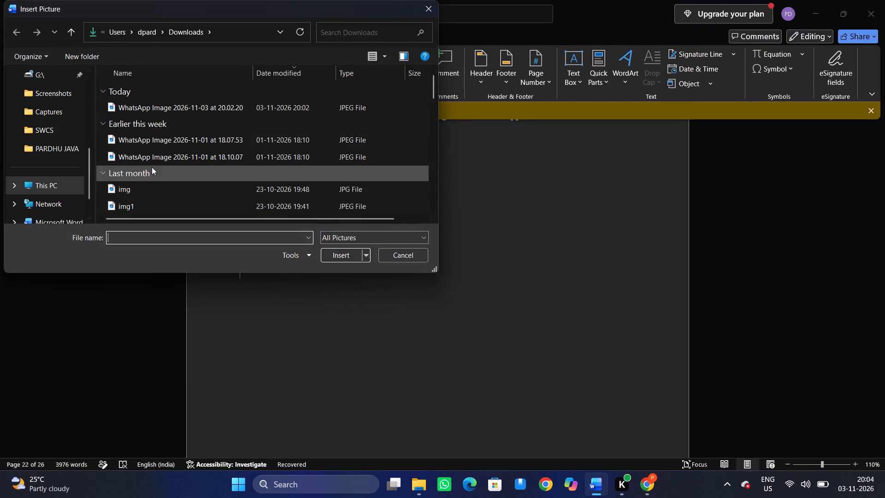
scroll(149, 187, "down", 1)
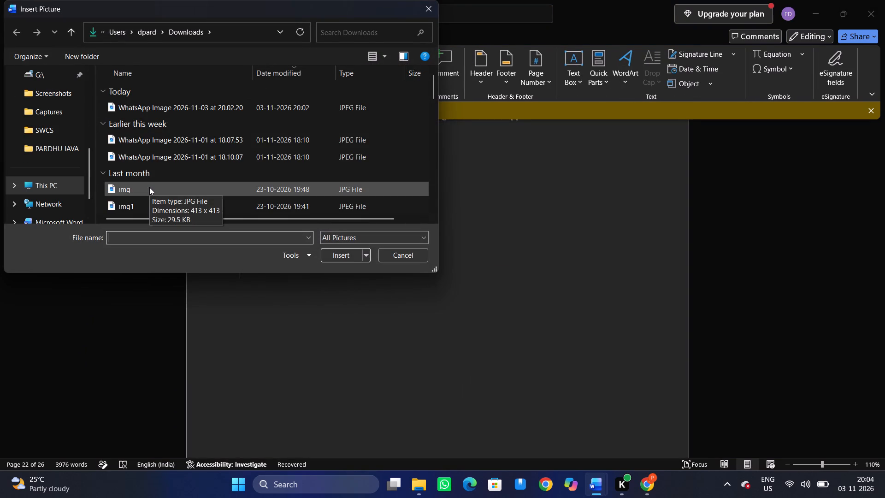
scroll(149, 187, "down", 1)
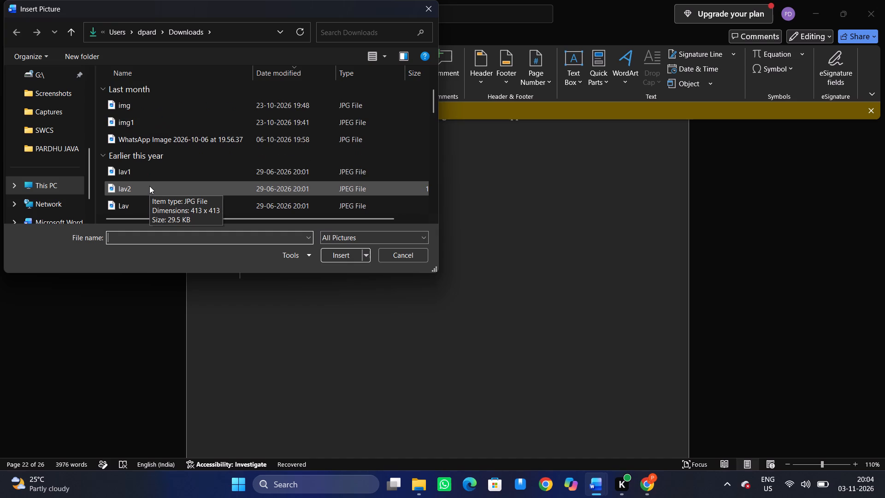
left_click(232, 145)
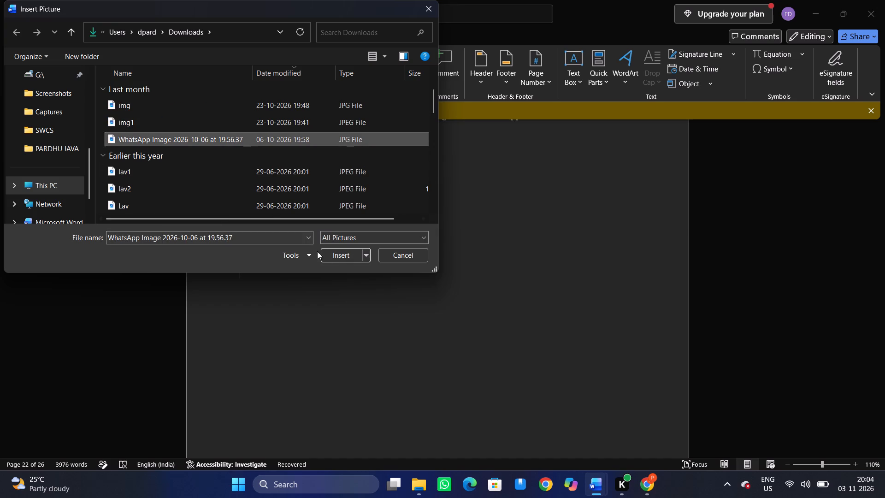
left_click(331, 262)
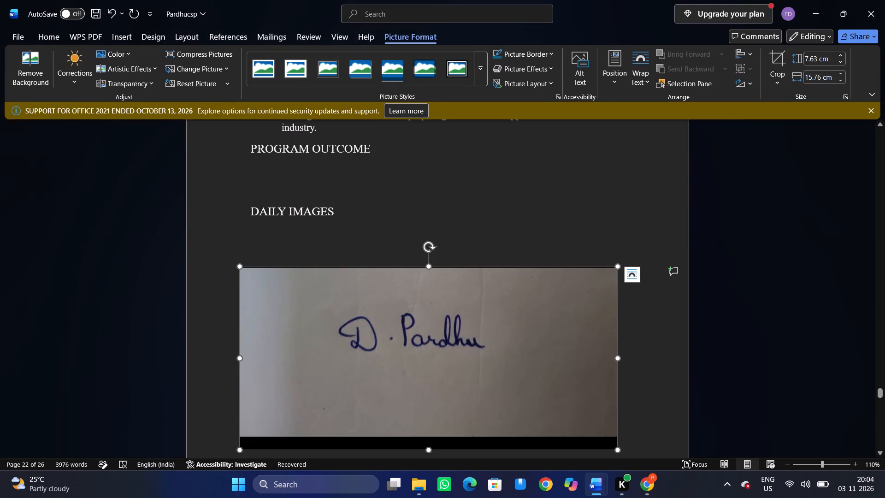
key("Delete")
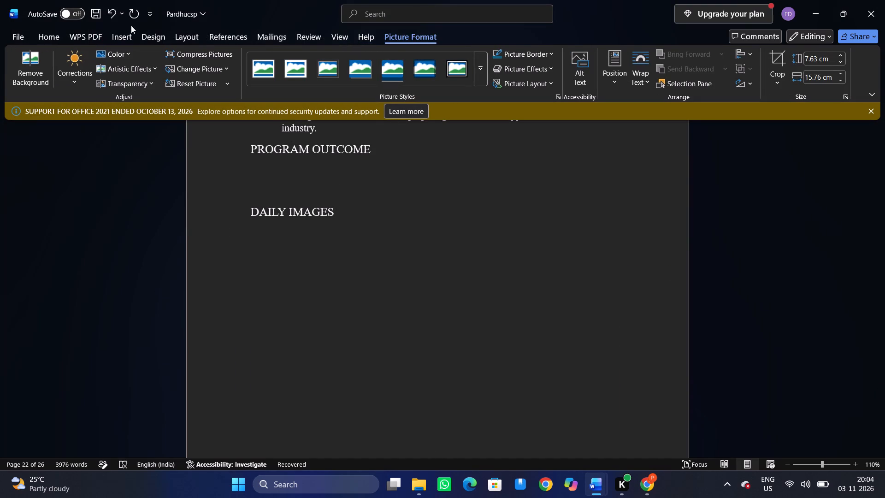
Browse the pictures in the Downloads folder for a replacement image to insert under DAILY IMAGES.
left_click(125, 31)
left_click(124, 78)
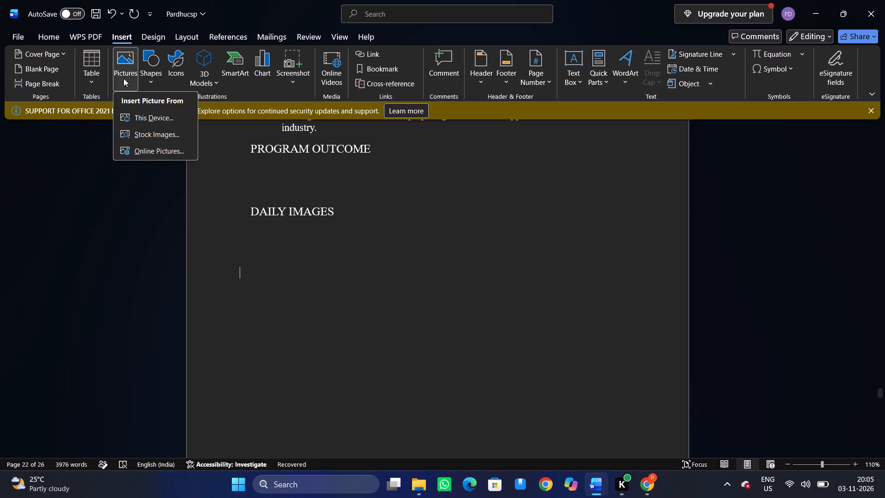
left_click(151, 117)
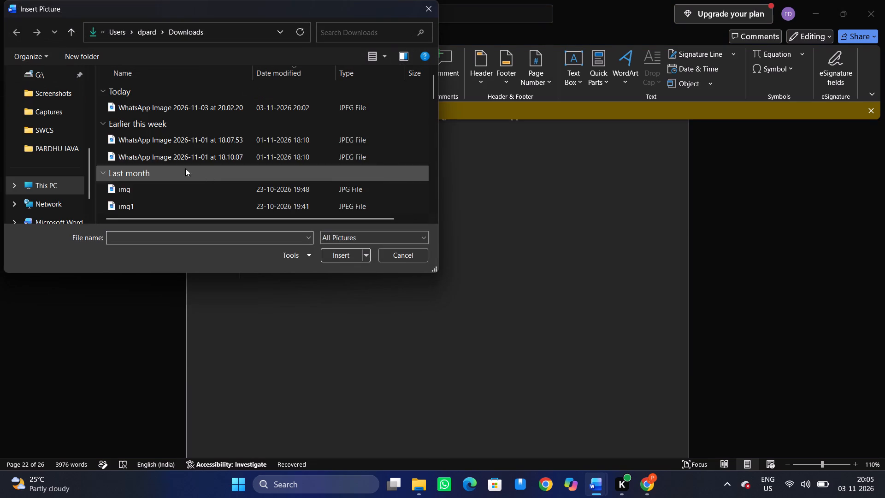
scroll(167, 141, "down", 1)
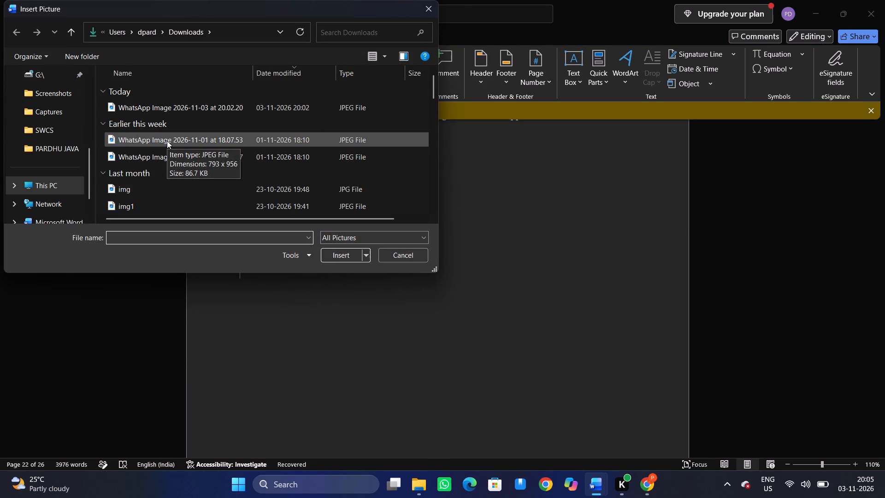
scroll(167, 141, "down", 3)
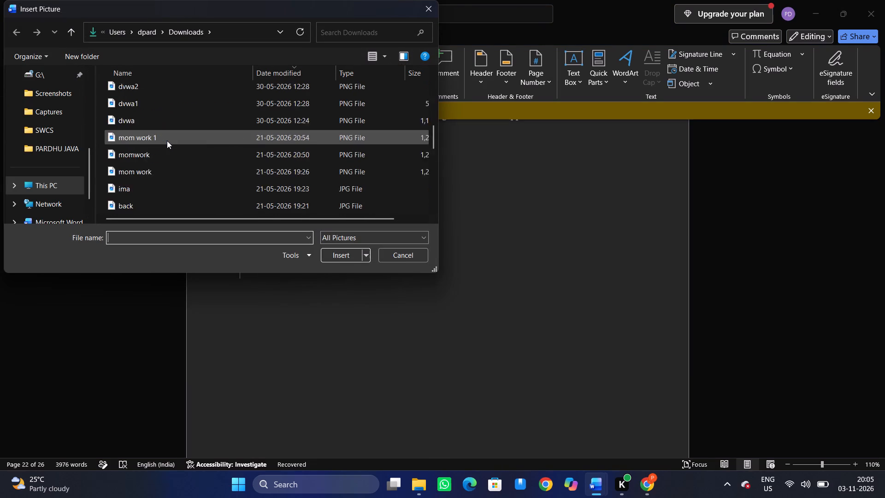
scroll(167, 141, "down", 1)
scroll(167, 141, "up", 1)
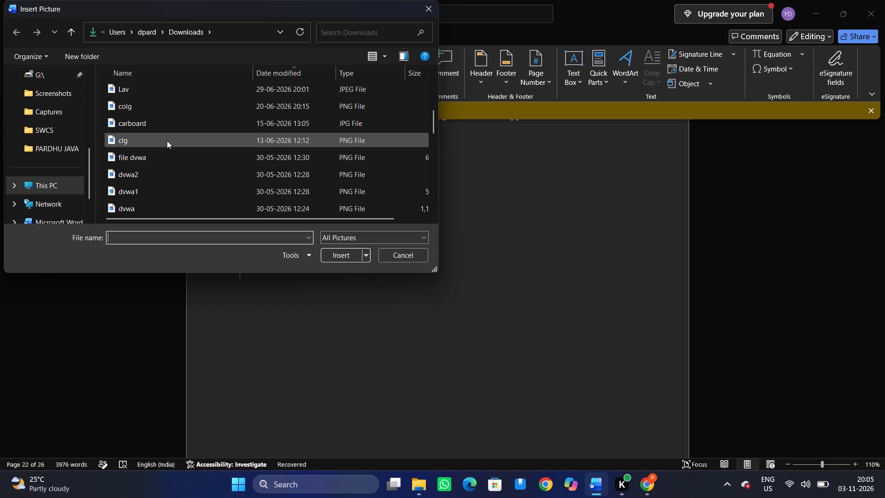
scroll(167, 141, "up", 1)
scroll(167, 141, "down", 2)
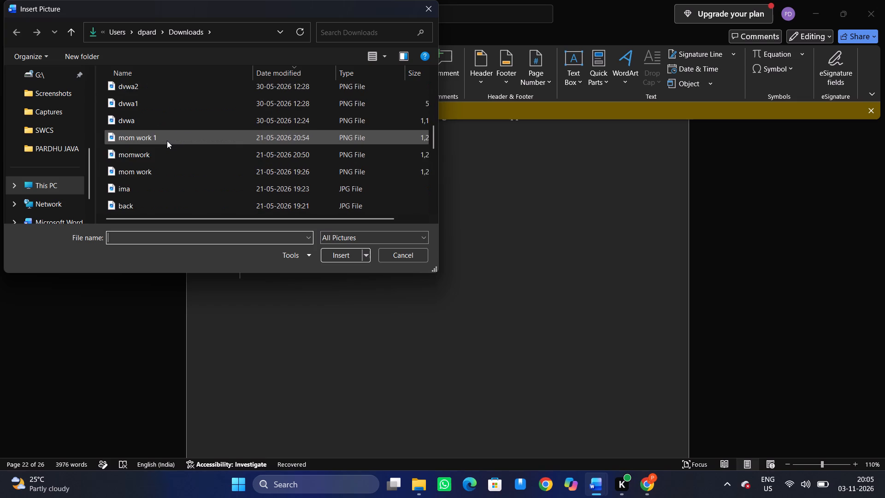
scroll(167, 141, "down", 3)
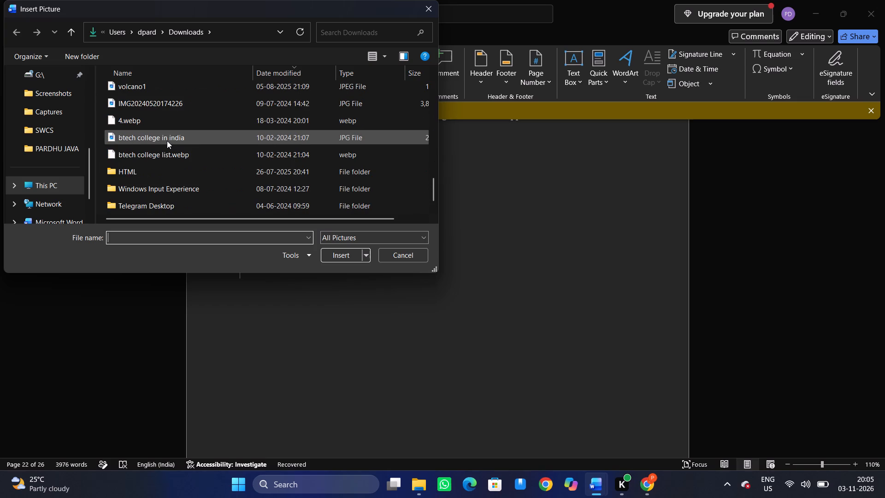
scroll(167, 141, "down", 3)
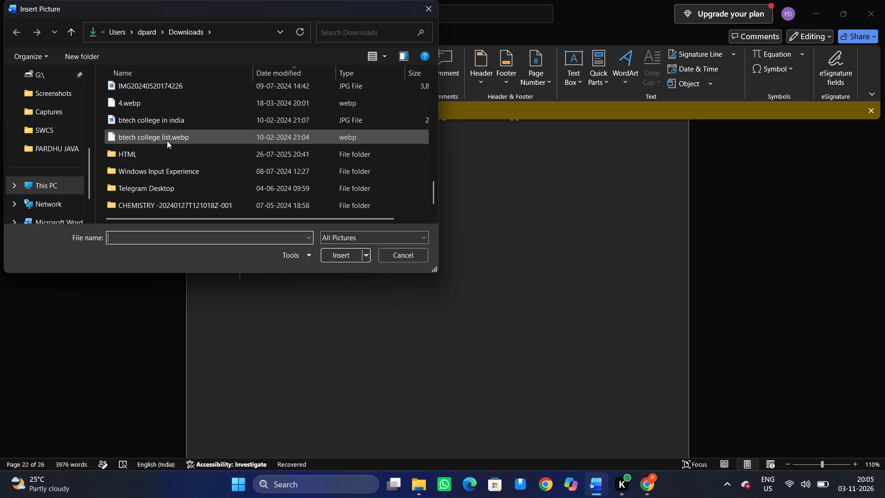
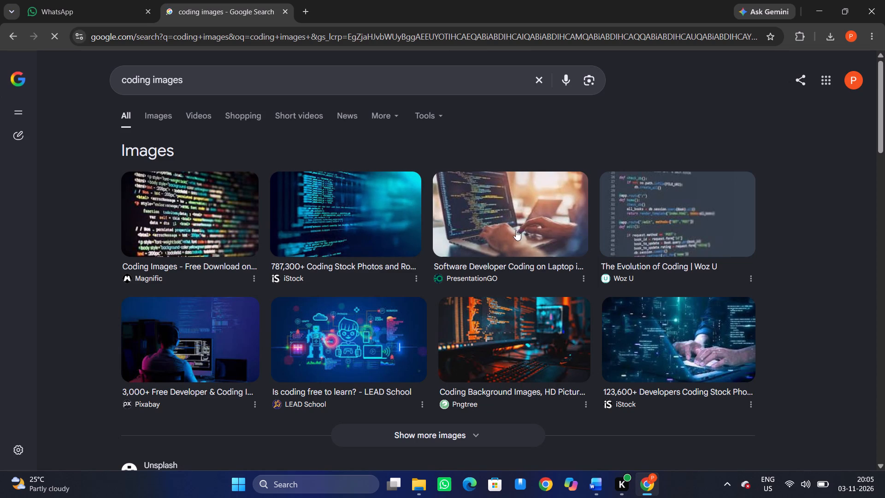
Browse the Google image results for coding images to find a suitable picture.
left_click(157, 117)
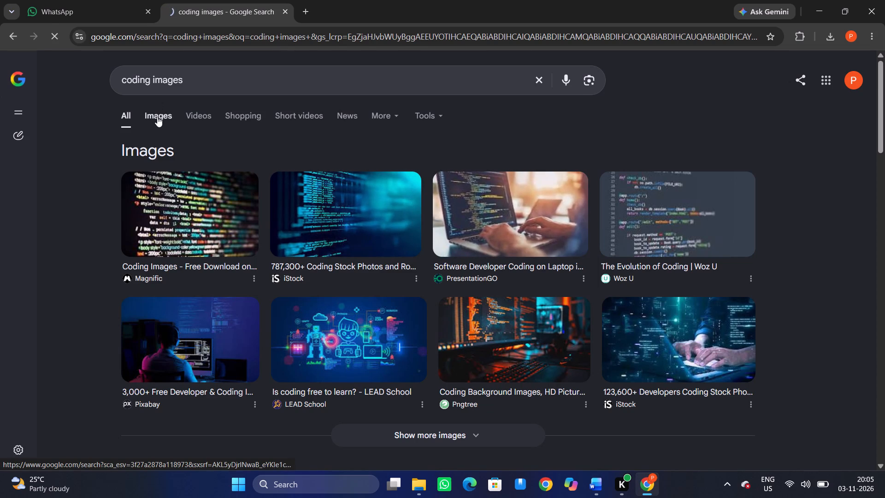
scroll(600, 322, "down", 1)
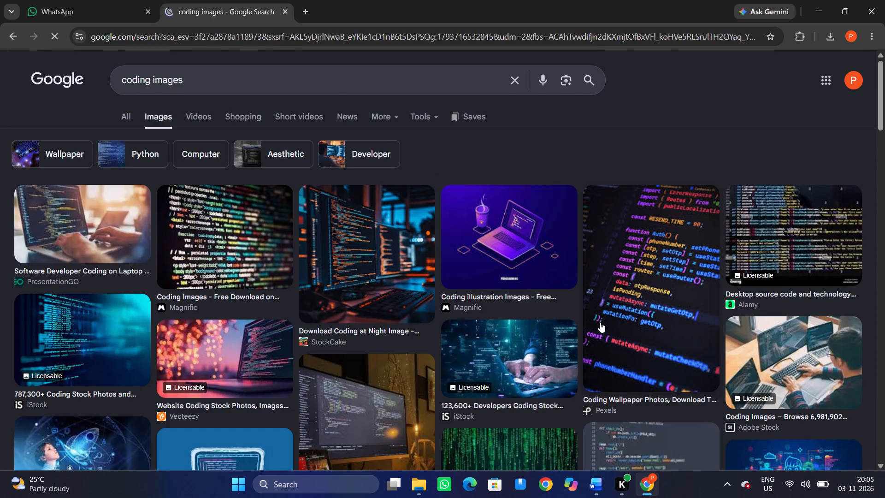
scroll(600, 322, "down", 4)
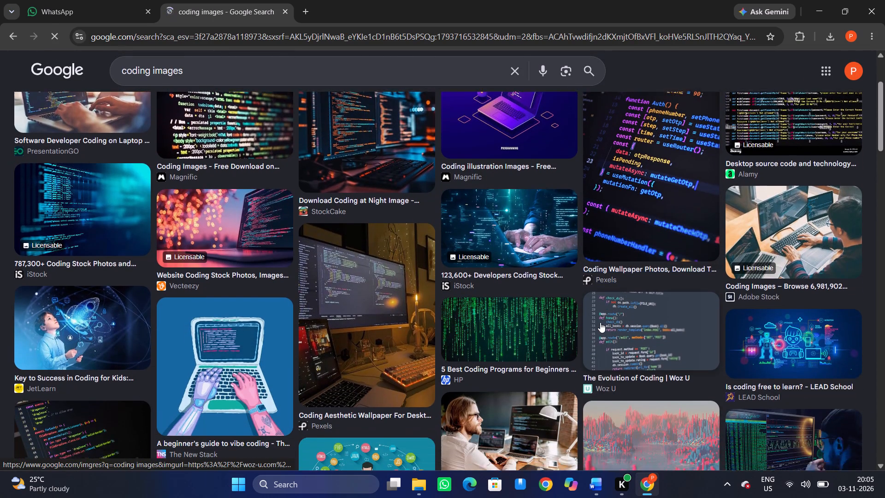
scroll(600, 322, "down", 1)
scroll(600, 322, "up", 4)
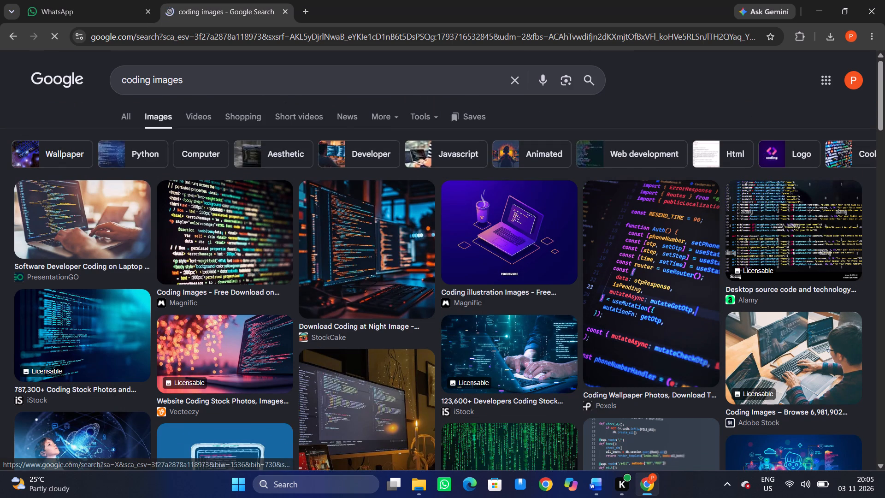
Refine the image search to "coding images in which it shows some code".
left_click(202, 73)
key("space")
type("in which")
key("space")
type("it shows some code")
key("space")
key("Return")
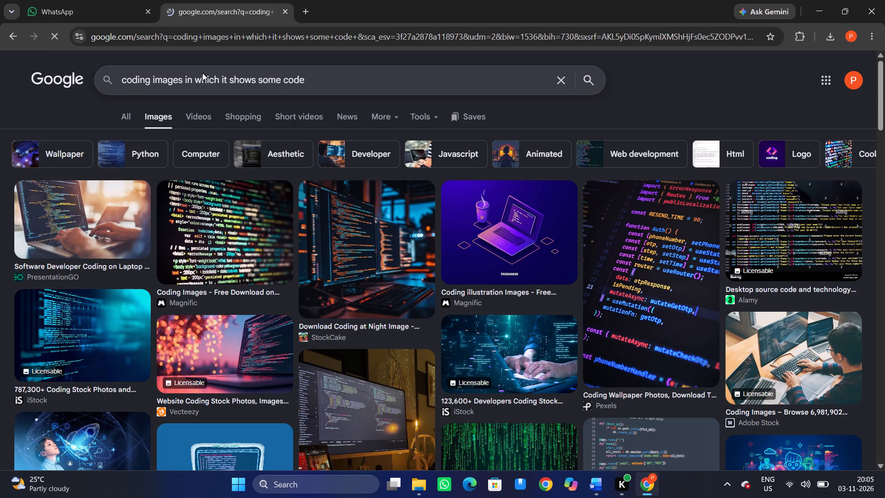
Copy the first iStock computer-code picture and paste it under the DAILY IMAGES heading in the Word report.
left_click(114, 233)
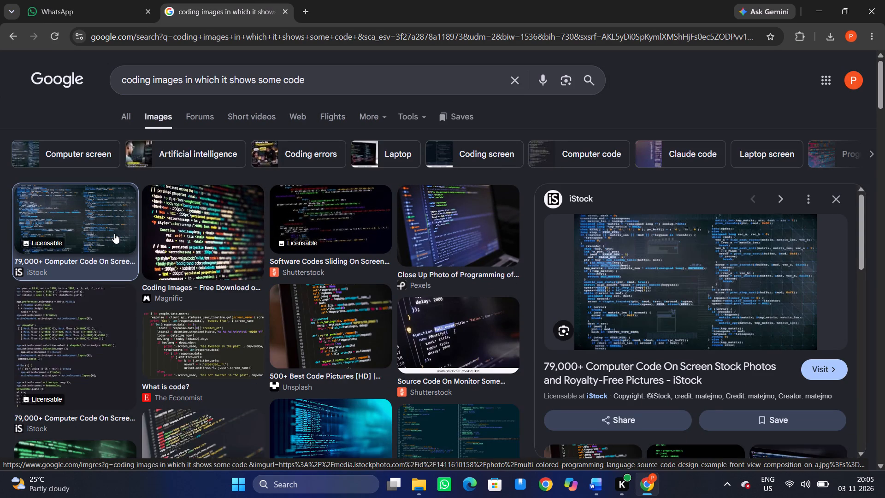
right_click(725, 286)
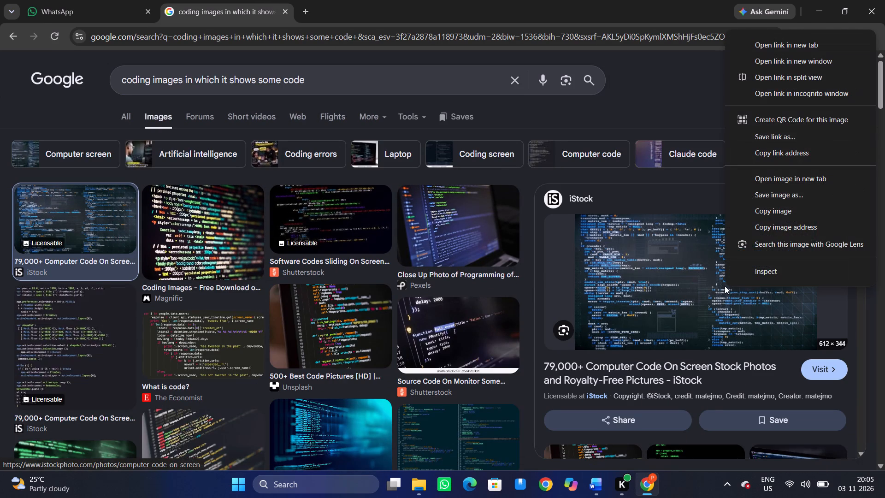
left_click(793, 211)
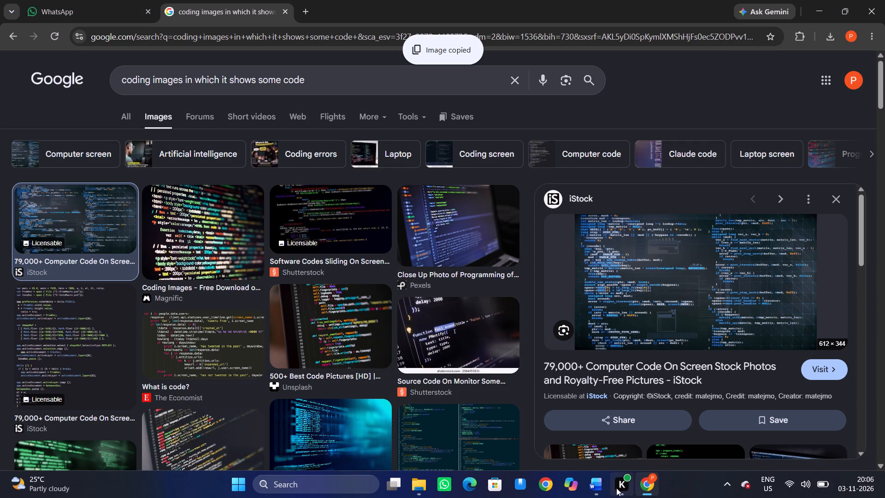
left_click(489, 429)
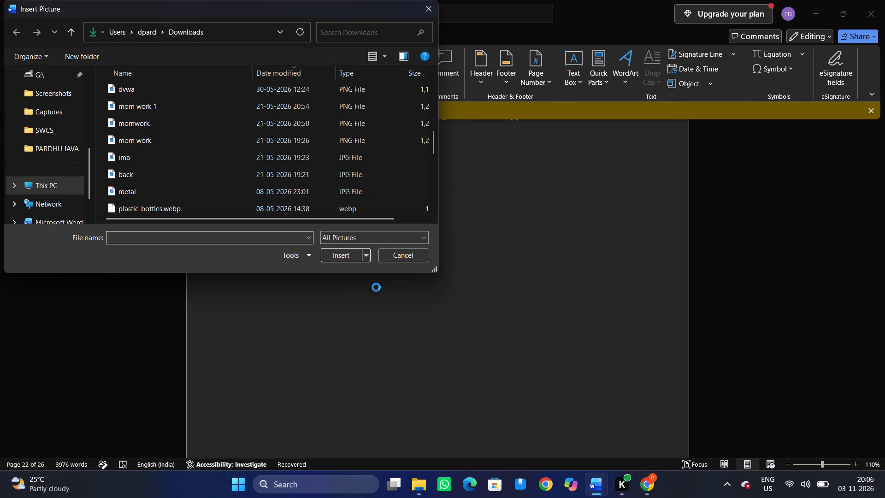
left_click(432, 9)
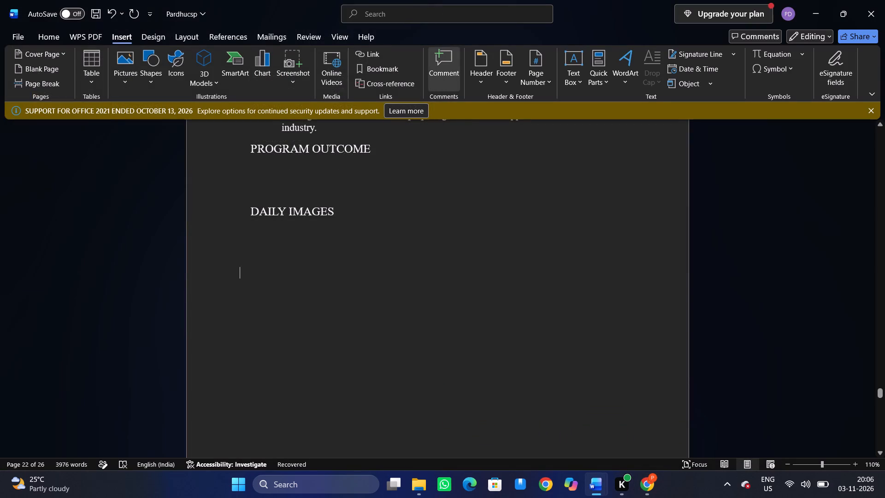
left_click(373, 252)
key("ctrl+v")
Return to Chrome, search images for "some program outcome images" and browse the results for a picture for PROGRAM OUTCOME.
scroll(373, 252, "down", 1)
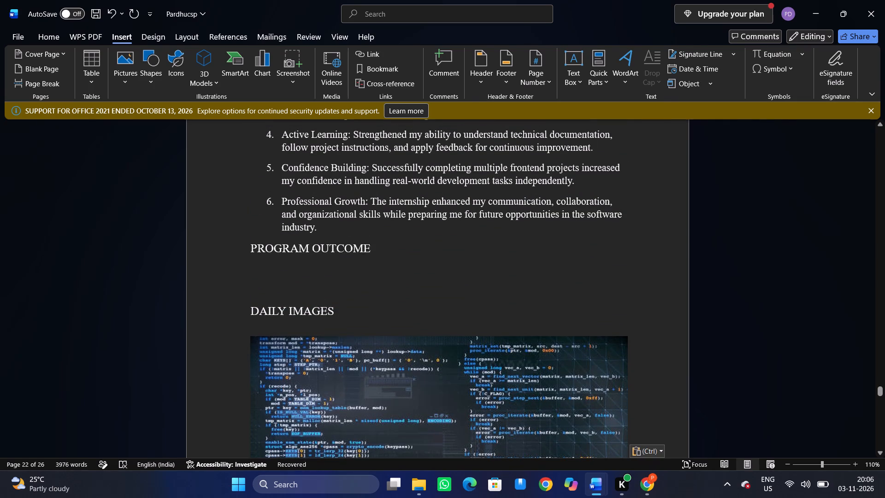
left_click(363, 260)
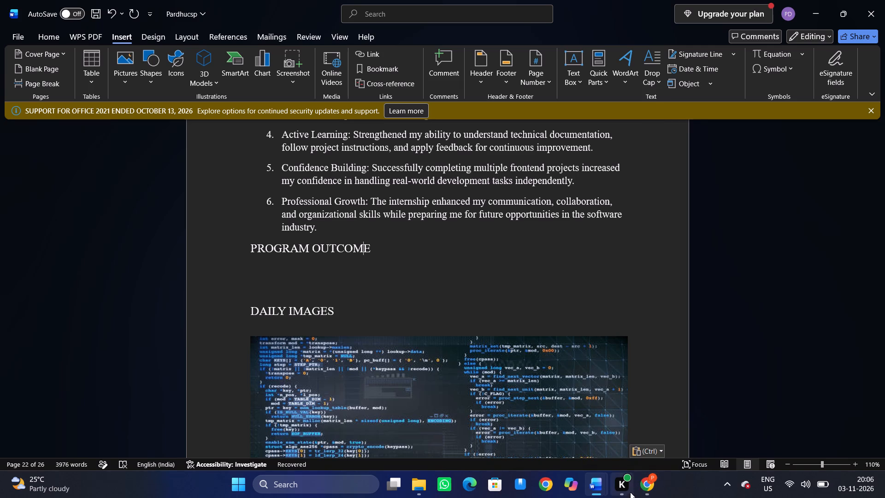
left_click(627, 402)
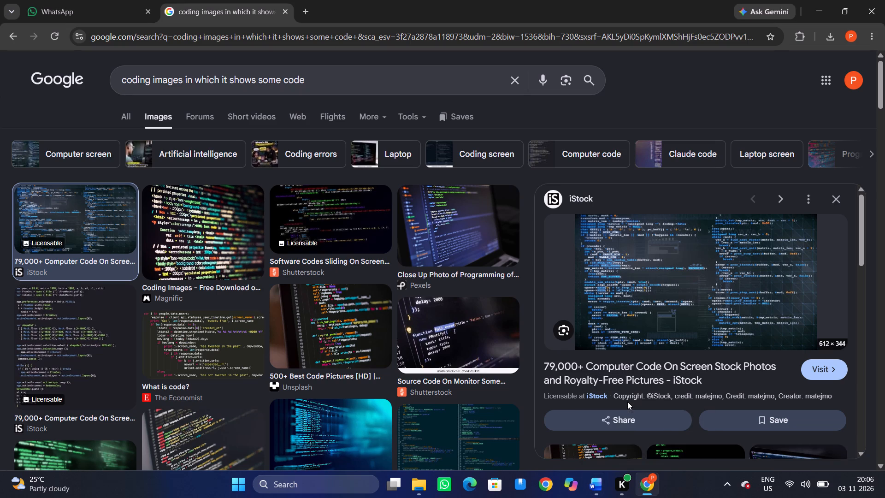
scroll(442, 374, "down", 1)
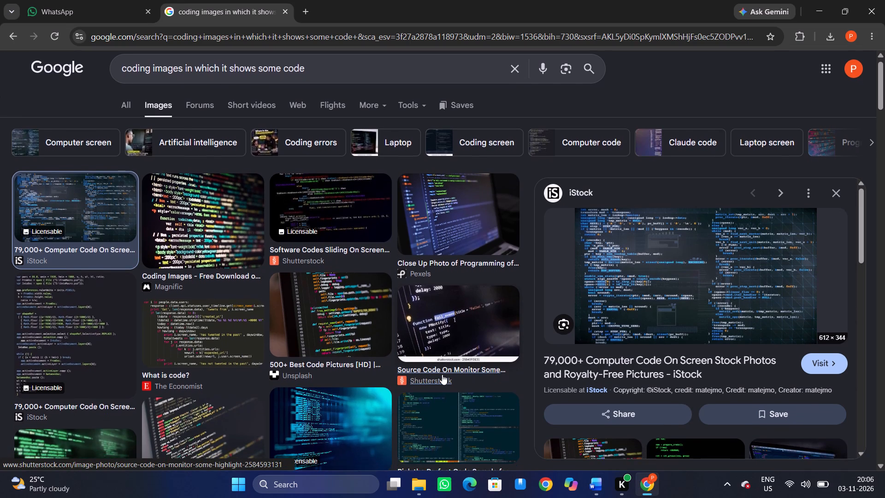
scroll(442, 374, "down", 1)
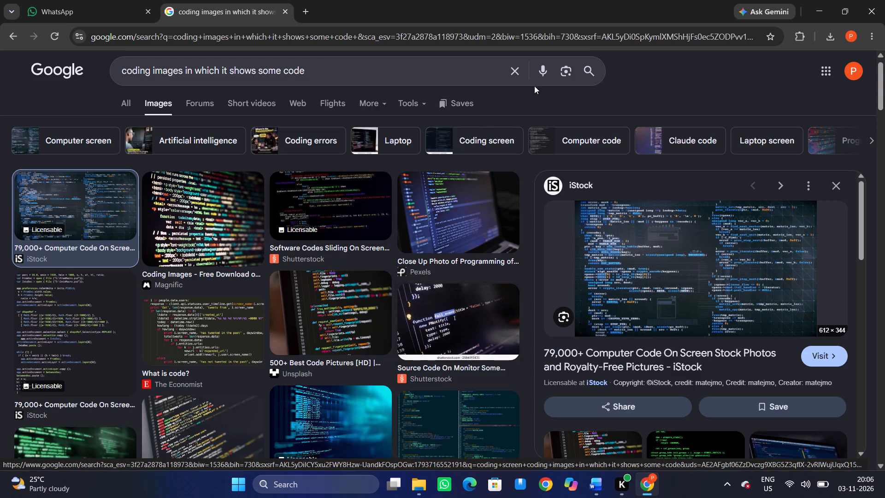
left_click(518, 71)
type("some pr")
type("ogram outcome images")
key("Return")
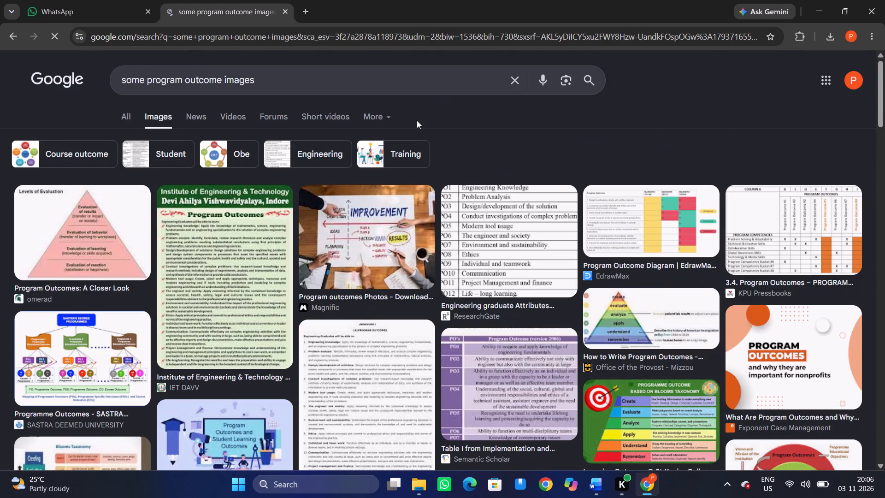
scroll(337, 302, "down", 2)
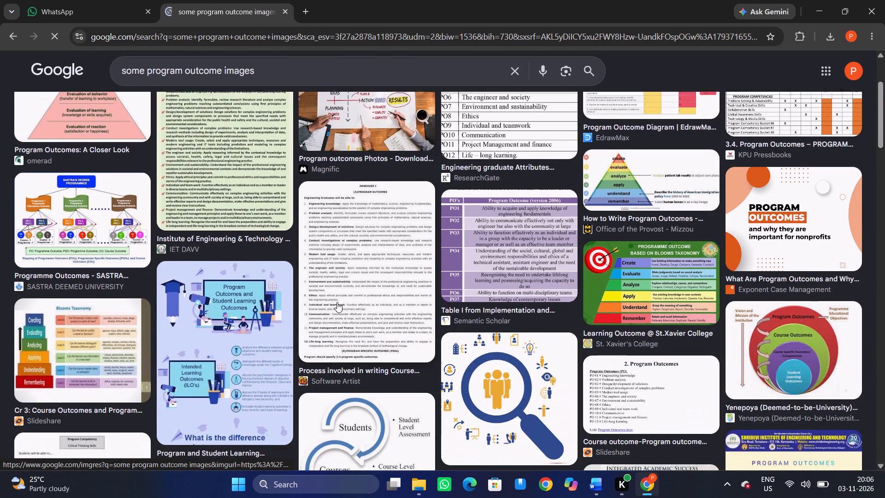
scroll(337, 302, "down", 4)
scroll(337, 302, "up", 7)
Change the image search to "dashboard program outcome images".
left_click(267, 86)
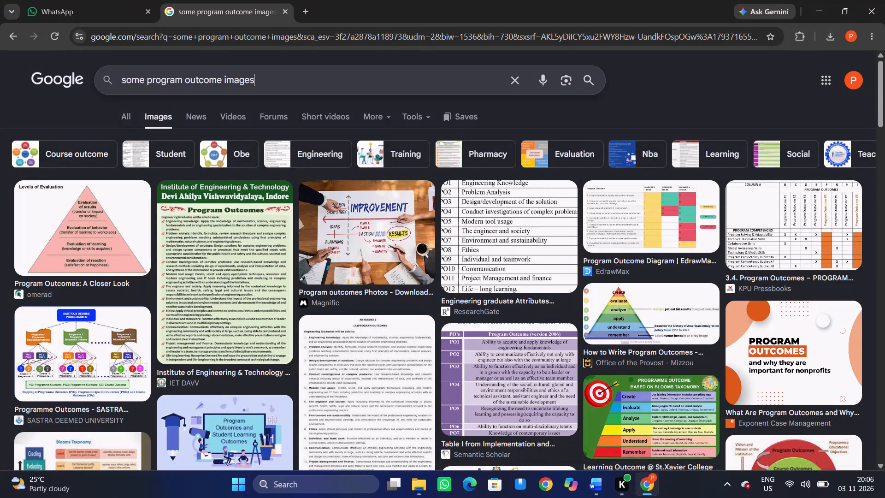
key("Left")
key("Left")
key("Left")
key("Left")
key("Left")
key("Left")
key("Left")
key("Left")
key("Left")
key("Left")
key("Left")
key("Left")
key("Left")
key("Left")
key("Left")
key("Left")
key("Left")
key("Left")
key("Left")
key("Left")
key("Left")
key("Left")
key("BackSpace")
key("BackSpace")
key("BackSpace")
key("BackSpace")
key("BackSpace")
key("BackSpace")
key("BackSpace")
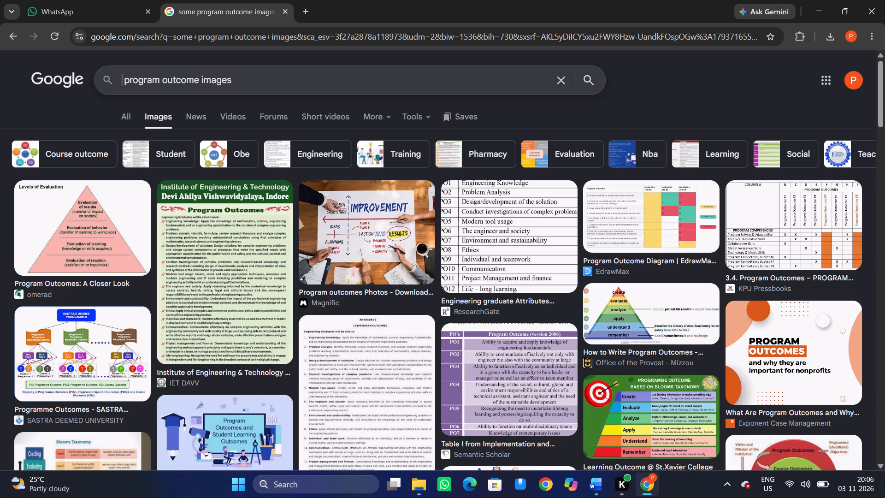
type("dashboard")
key("Return")
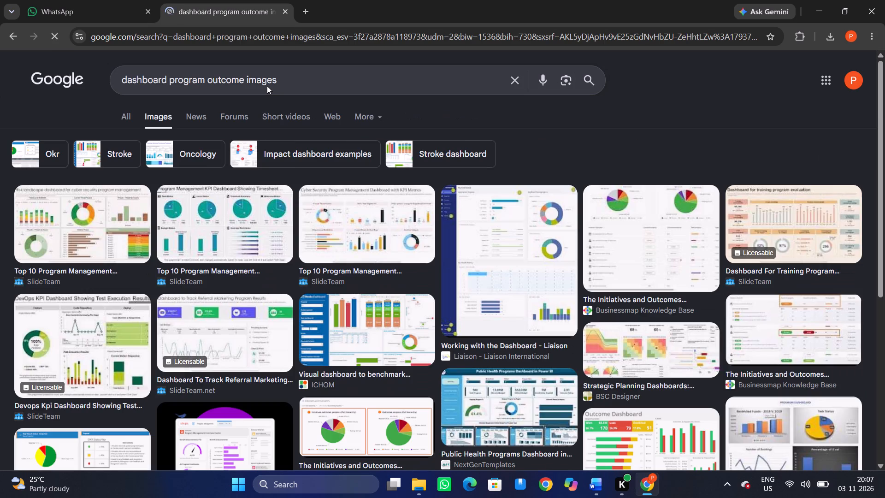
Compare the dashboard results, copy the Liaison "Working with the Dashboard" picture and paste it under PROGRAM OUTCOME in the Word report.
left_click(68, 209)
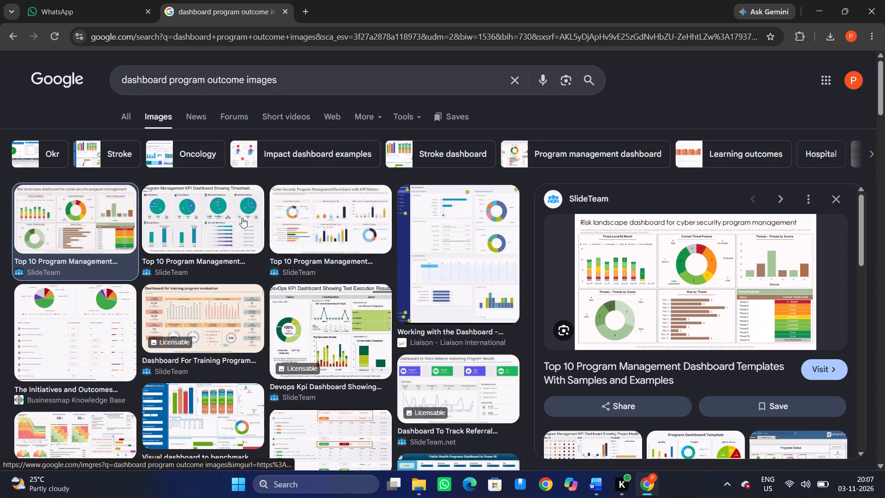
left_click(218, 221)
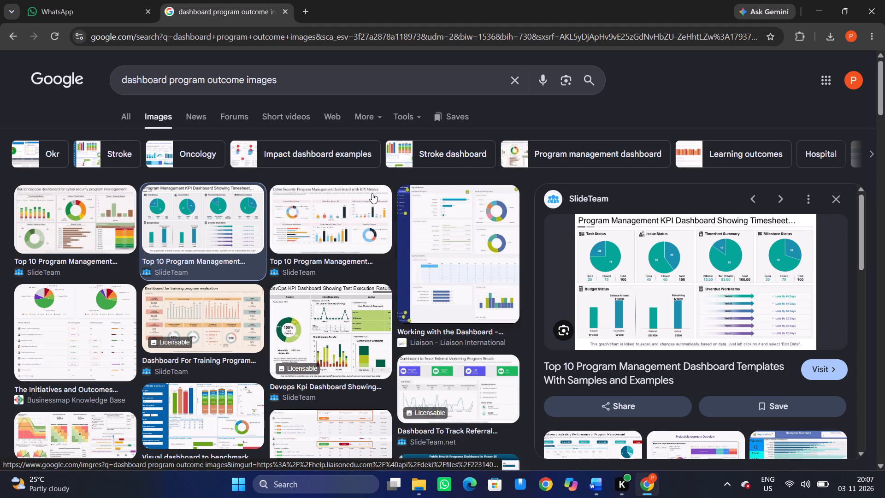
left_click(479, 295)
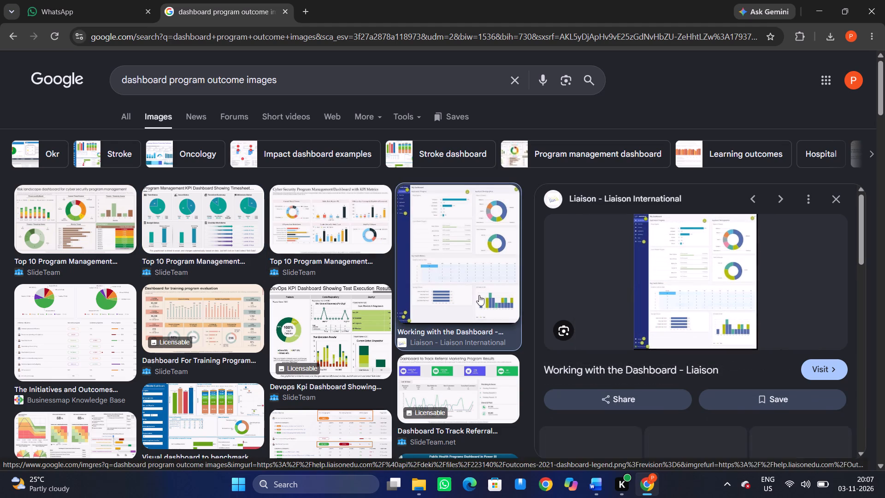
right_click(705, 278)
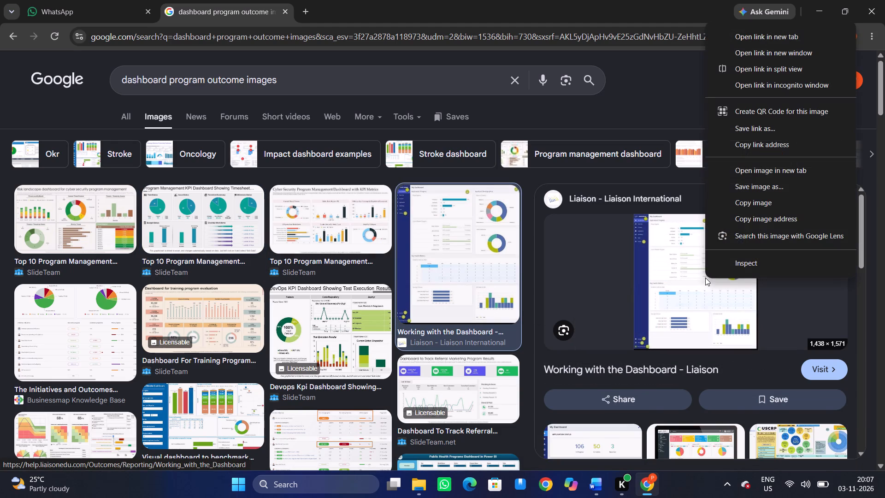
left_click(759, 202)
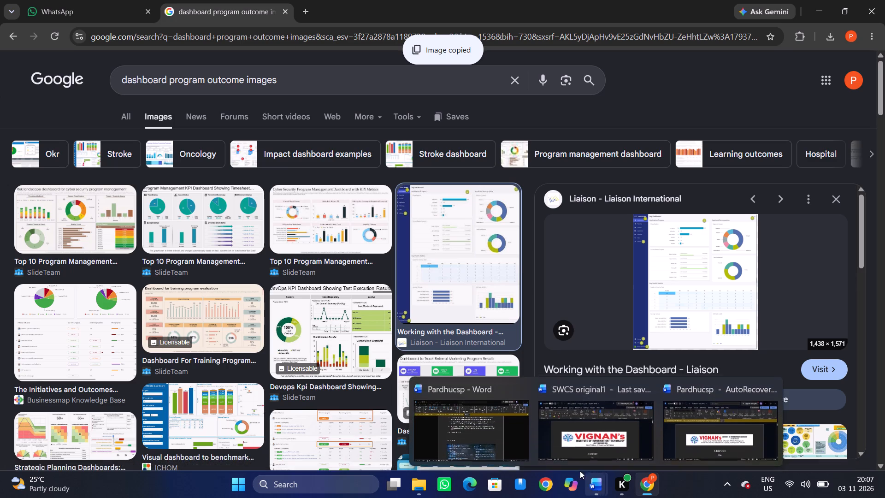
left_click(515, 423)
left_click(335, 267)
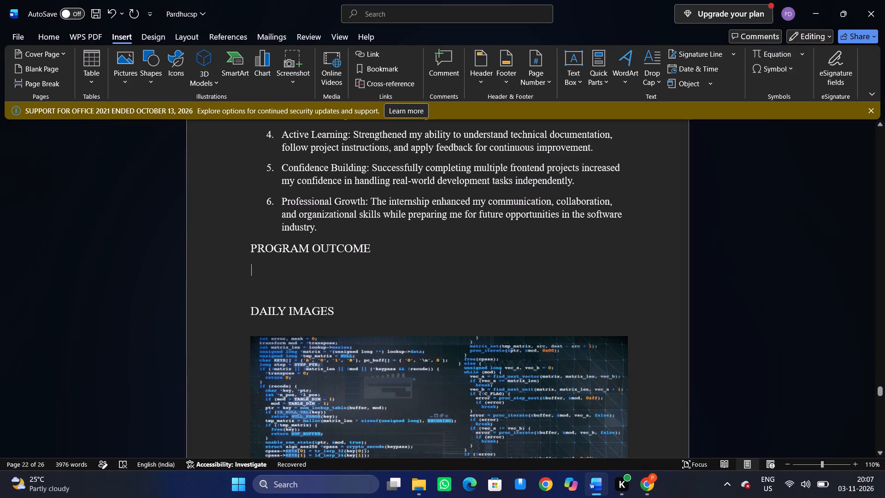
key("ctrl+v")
Insert five blank lines before the DAILY IMAGES heading to move it onto the next page.
scroll(335, 267, "up", 1)
scroll(335, 267, "right", 1)
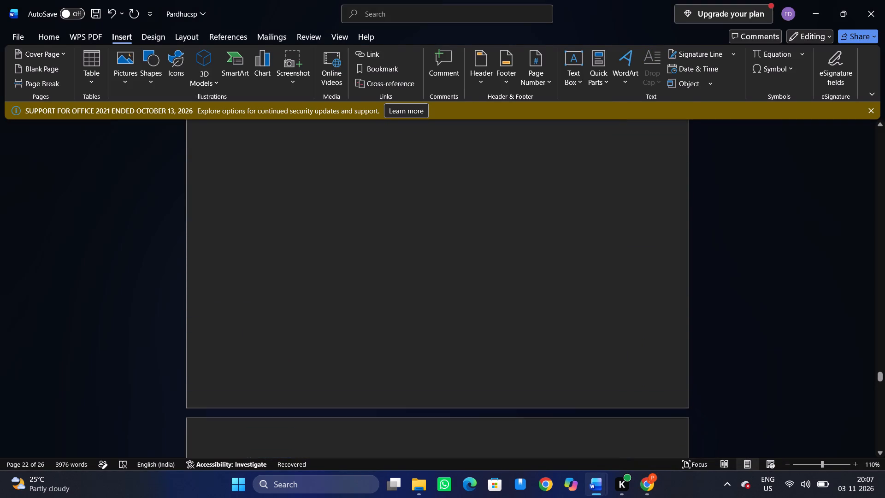
scroll(335, 267, "right", 1)
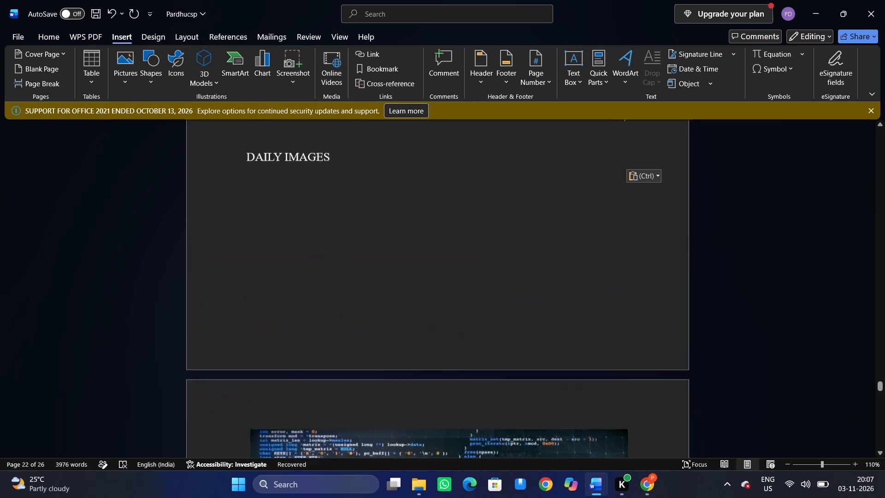
scroll(335, 267, "right", 1)
left_click(249, 396)
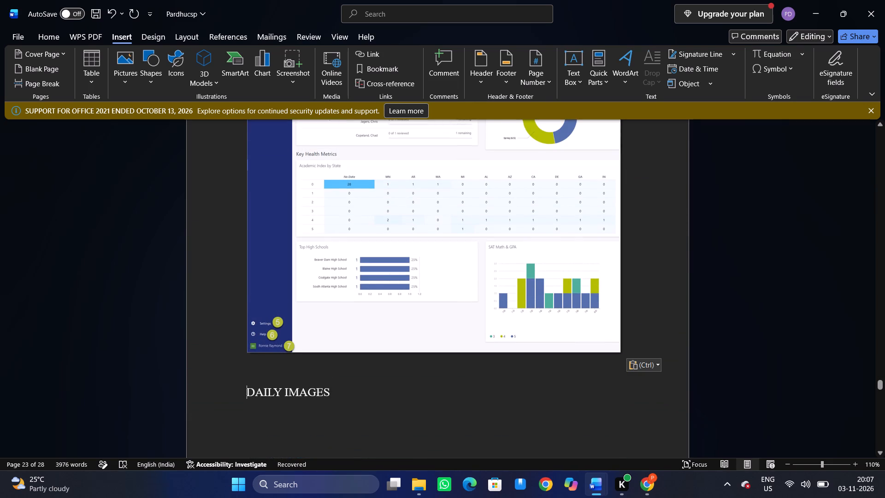
key("Return")
key("Return")
key("Return")
key("Return")
key("Return")
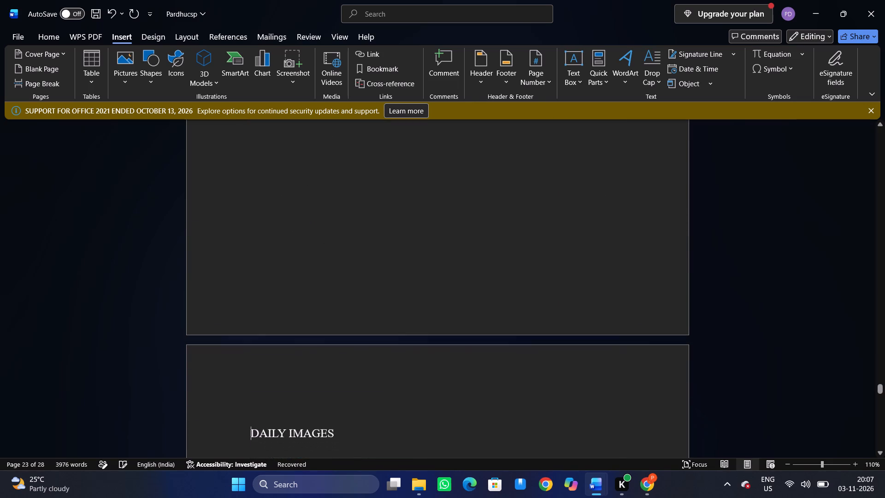
Insert blank lines before the PROGRAM OUTCOME heading until it starts a new page directly above the dashboard picture.
scroll(249, 396, "up", 1)
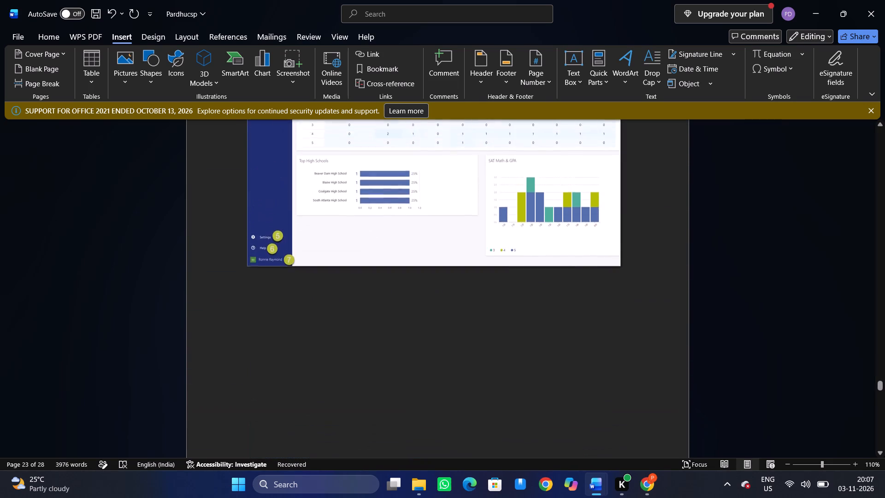
scroll(249, 396, "up", 1)
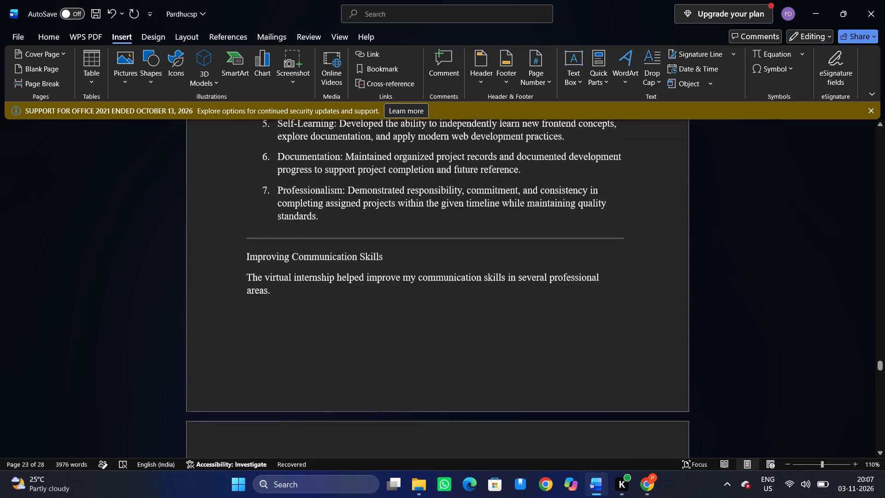
scroll(249, 396, "up", 1)
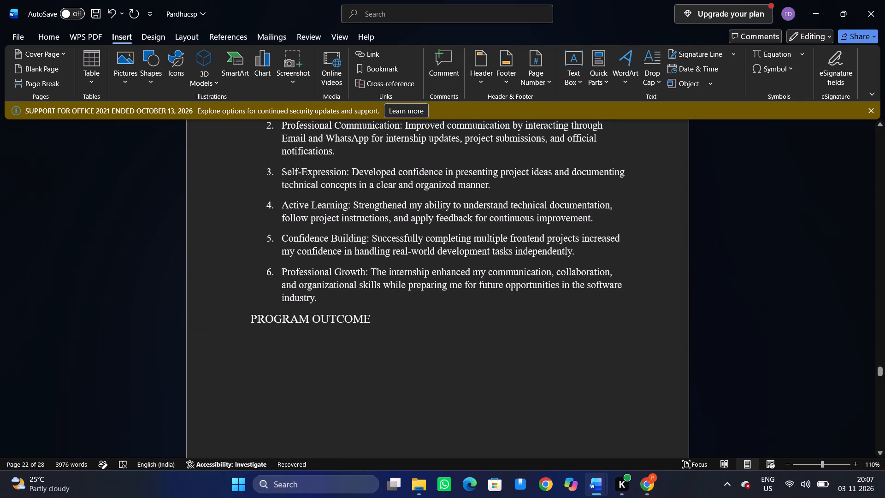
left_click(249, 316)
key("Return")
key("Return")
key("Return")
key("Return")
key("Return")
key("Return")
key("Return")
key("Return")
key("Return")
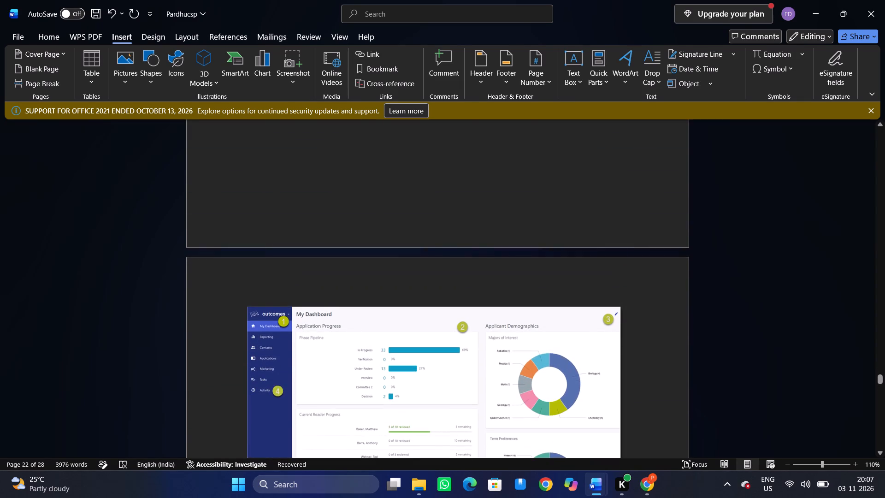
key("Return")
key("Return")
key("Return")
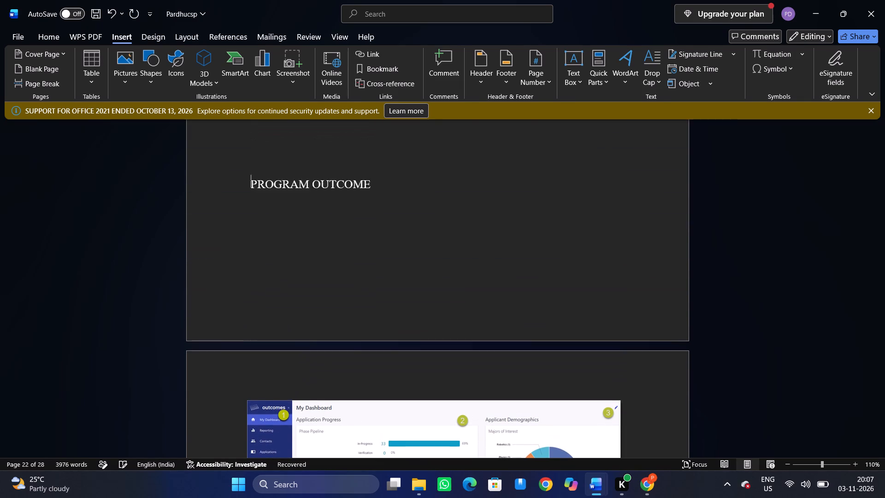
key("Return")
key("Return")
key("Return")
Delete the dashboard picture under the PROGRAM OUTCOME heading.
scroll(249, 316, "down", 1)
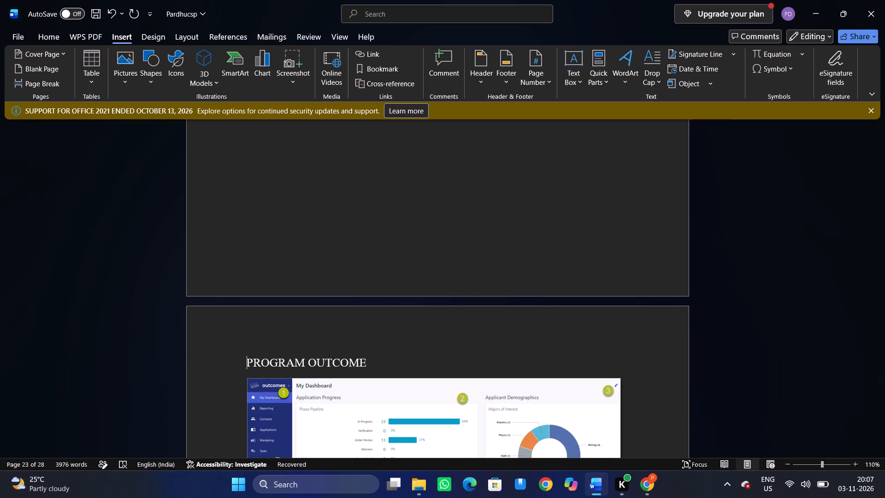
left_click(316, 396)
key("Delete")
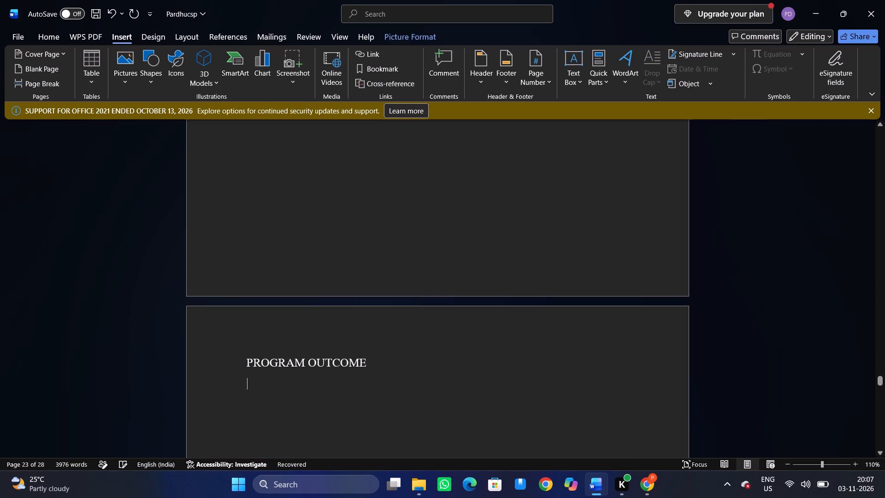
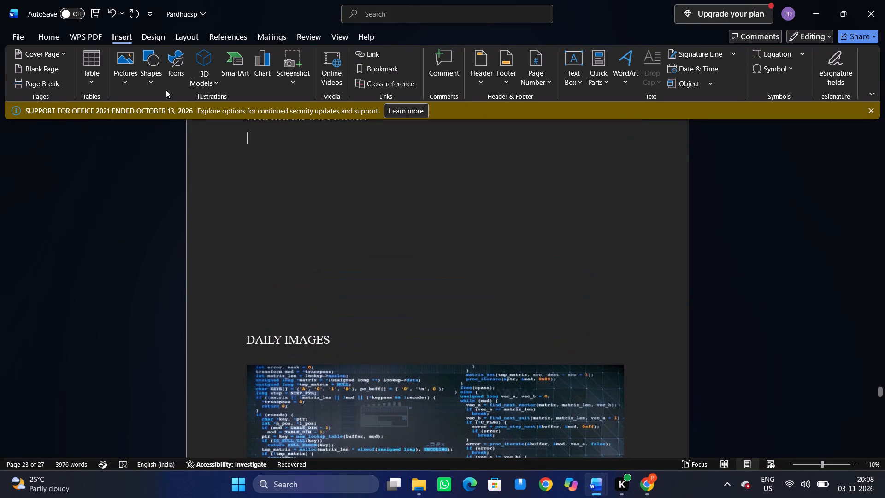
Insert the downloaded picture "WhatsApp Image 2026-11-03 at 20.07.37" under the PROGRAM OUTCOME heading.
left_click(122, 69)
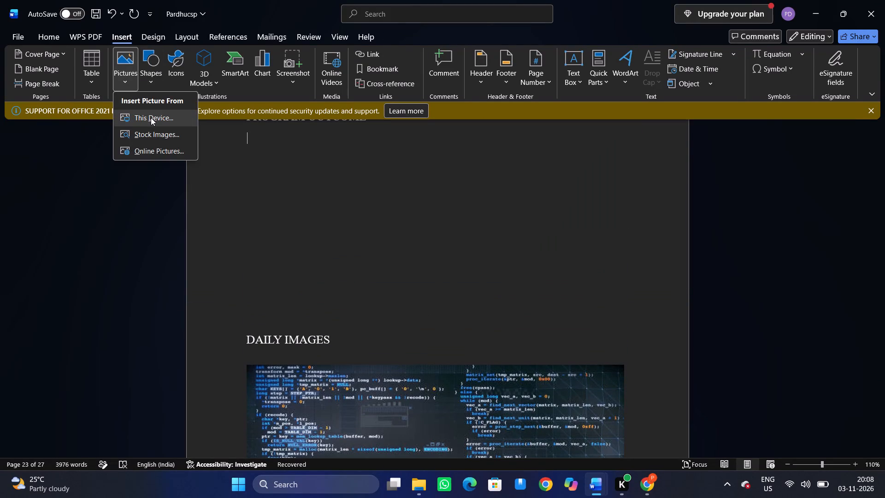
left_click(151, 118)
left_click(160, 111)
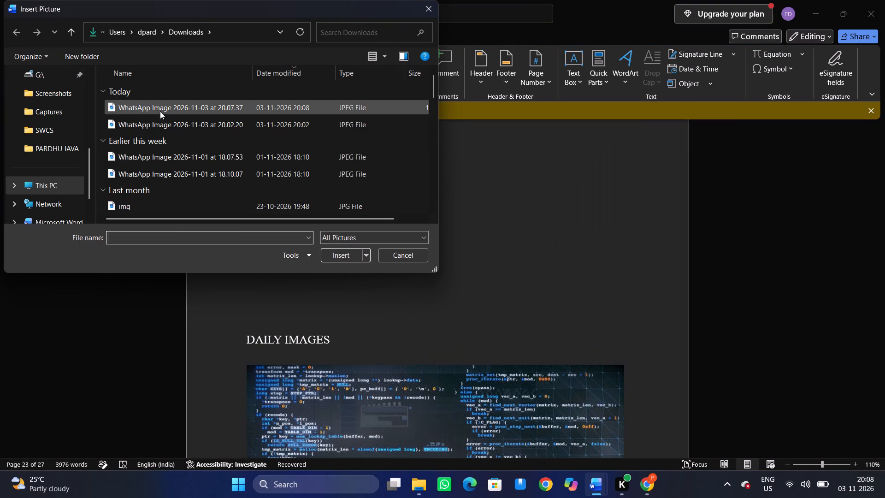
left_click(342, 256)
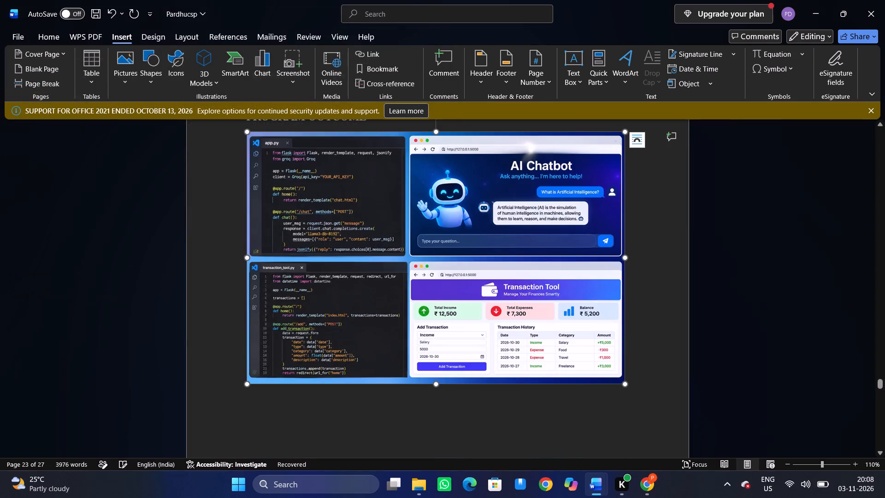
Insert five blank lines before the DAILY IMAGES heading to move it onto the next page.
scroll(406, 290, "up", 1)
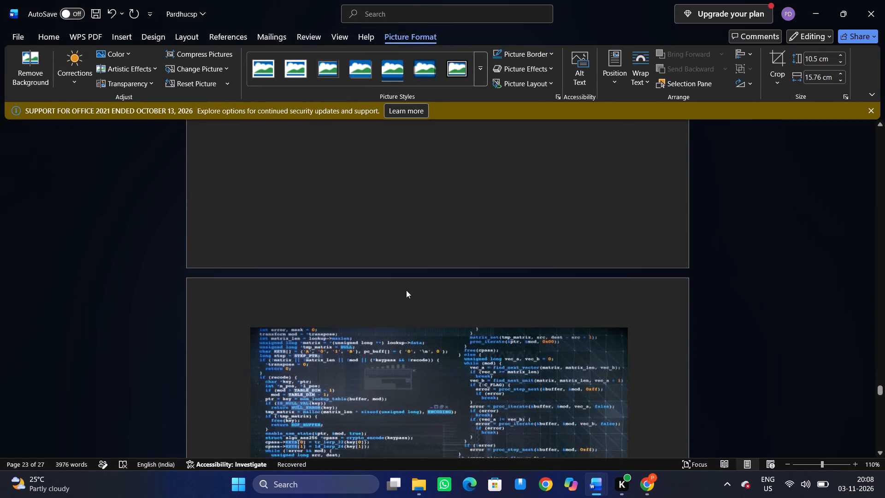
left_click_drag(253, 238, 354, 381)
left_click(248, 220)
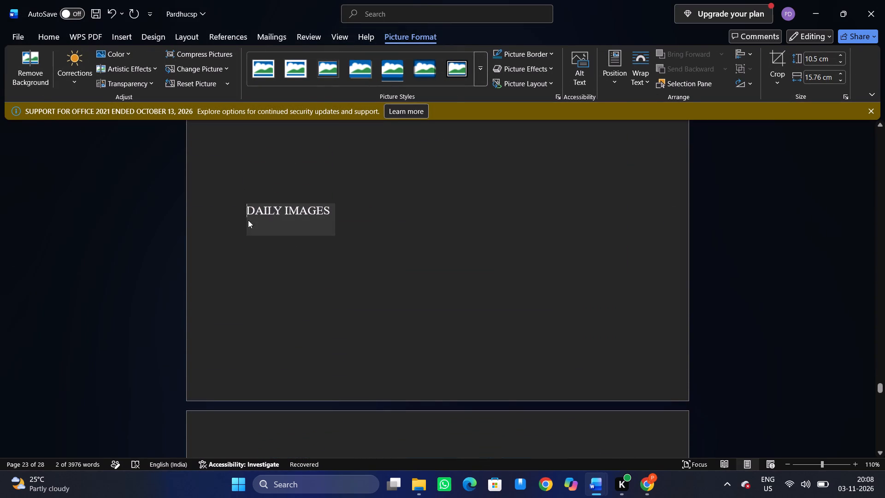
key("Return")
key("Return")
key("Return")
key("Return")
key("Return")
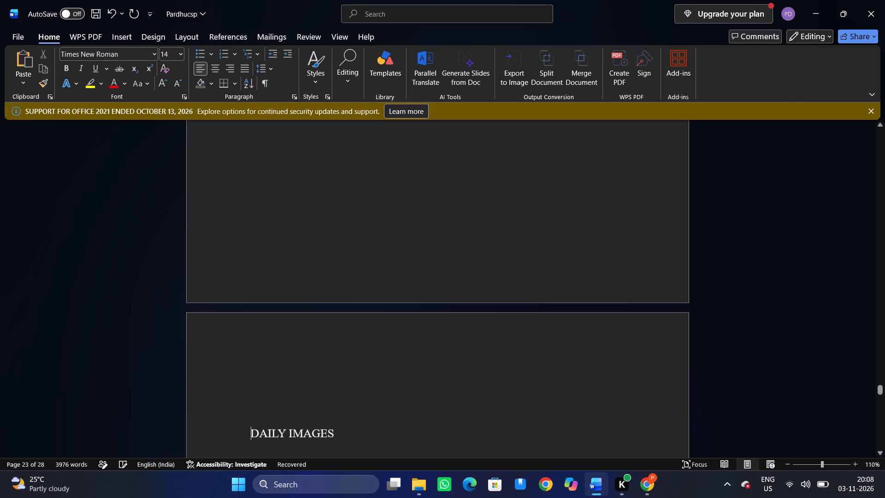
Delete the Future Interns offer letter image under the Internship Offer Letter heading.
scroll(248, 220, "down", 1)
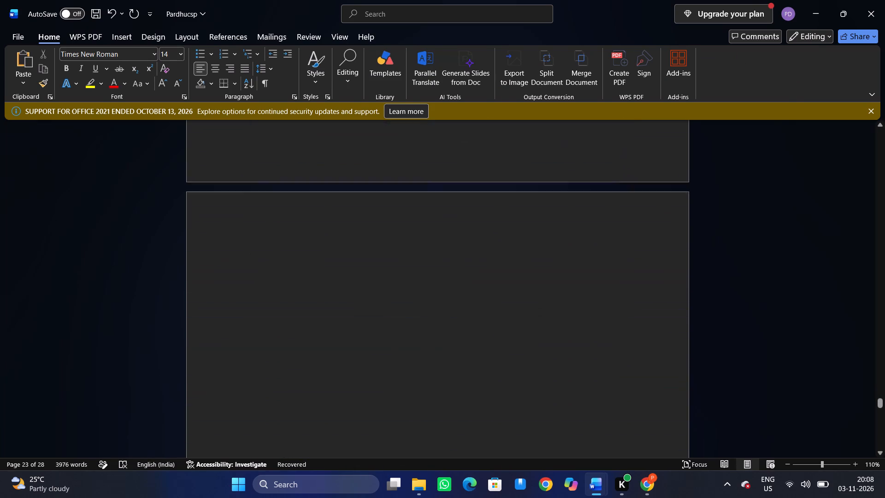
scroll(248, 220, "down", 2)
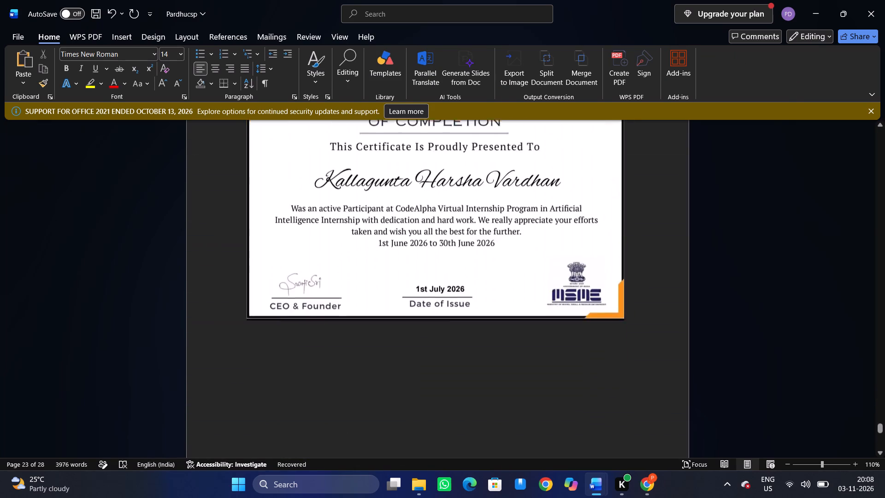
scroll(248, 220, "down", 1)
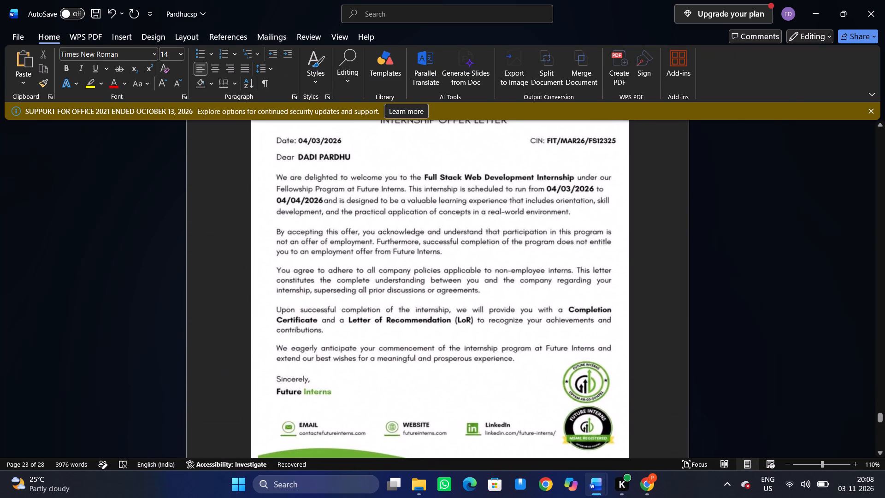
left_click(372, 249)
key("Delete")
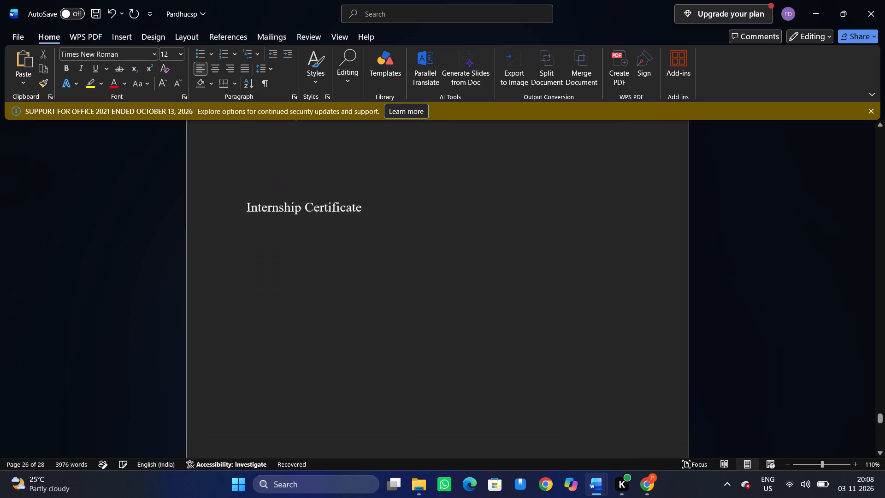
Insert three blank lines before the Internship Certificate heading to space it further below the Internship Offer Letter heading.
left_click(373, 239)
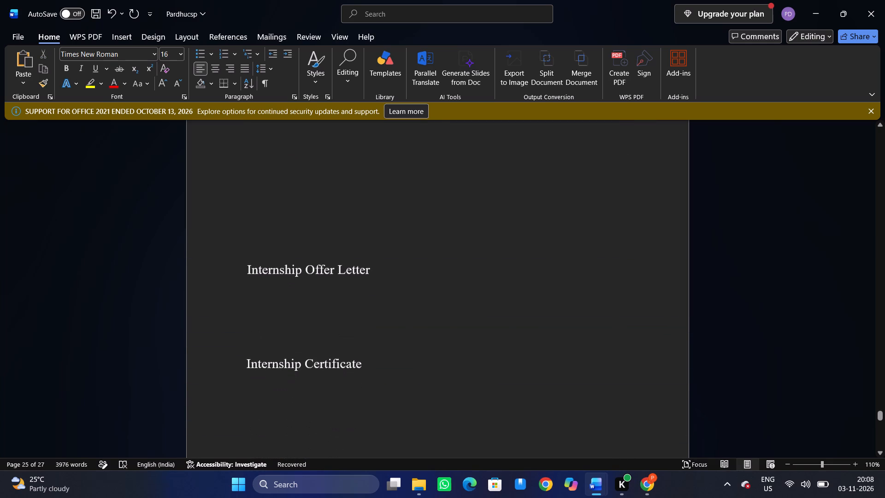
left_click(248, 364)
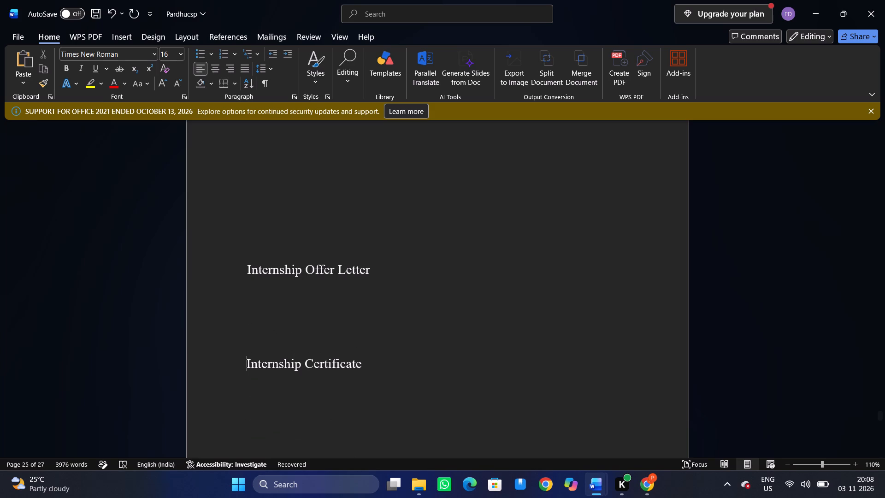
key("Return")
key("Return")
key("Return")
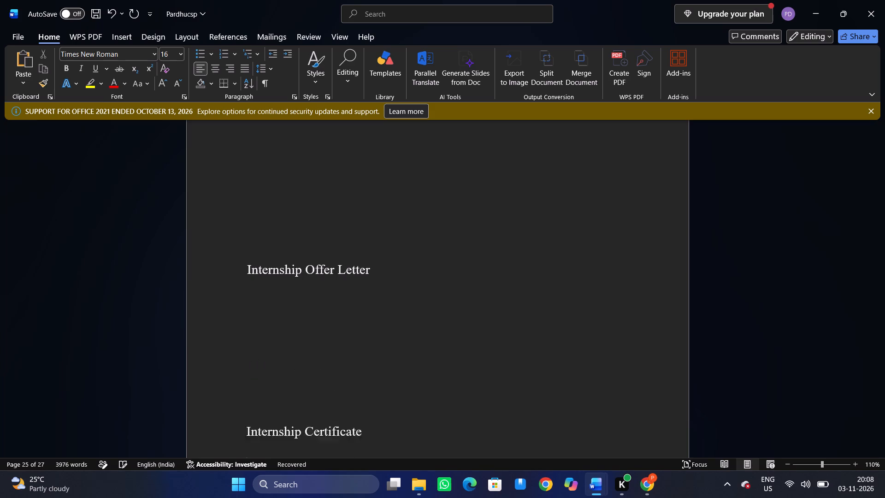
Insert five more blank lines before the Internship Certificate heading so that it starts on a new page.
key("Return")
key("Return")
key("Return")
key("Return")
key("Return")
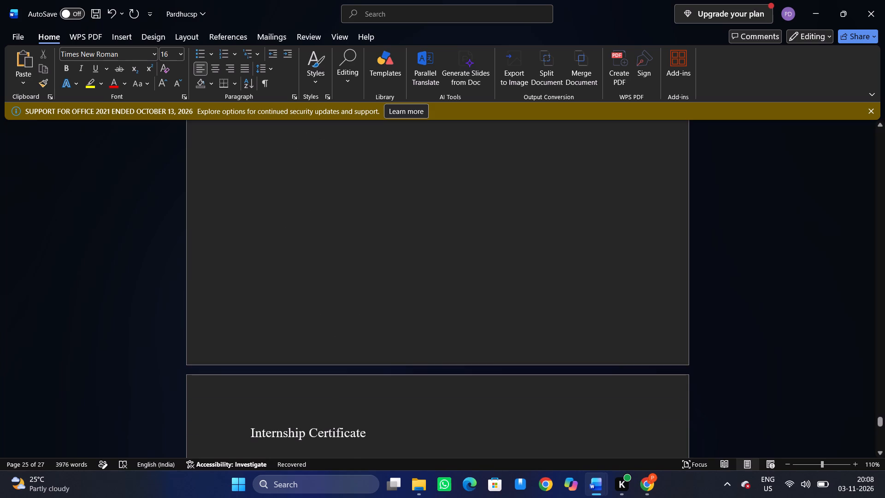
Remove the surplus blank lines above the Internship Offer Letter heading so that it sits at the top of its page.
scroll(248, 364, "down", 1)
scroll(327, 394, "up", 1)
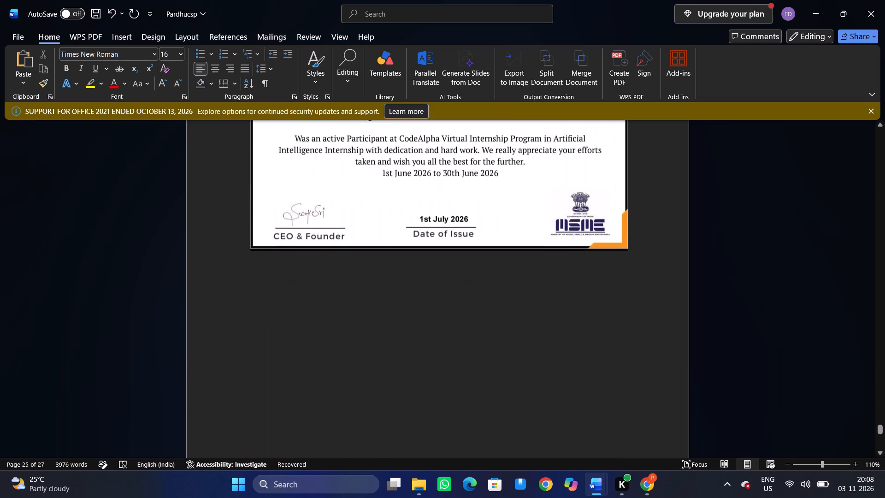
scroll(327, 394, "up", 1)
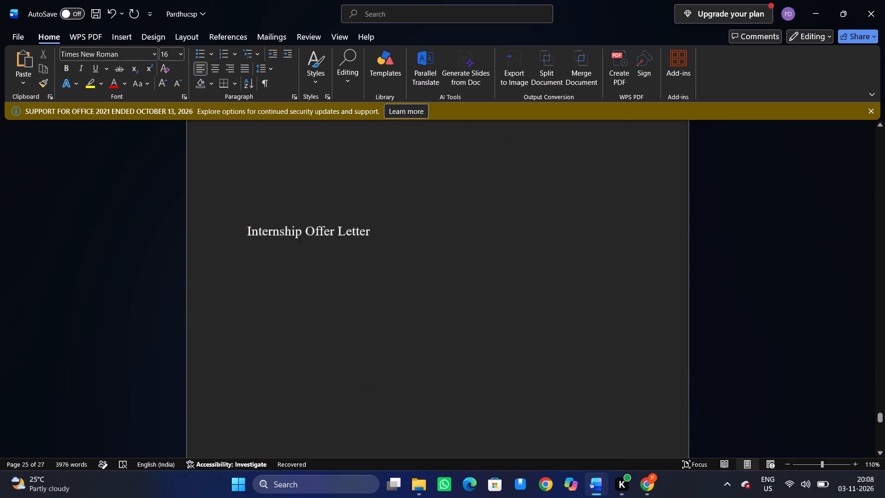
scroll(327, 394, "up", 1)
left_click(244, 174)
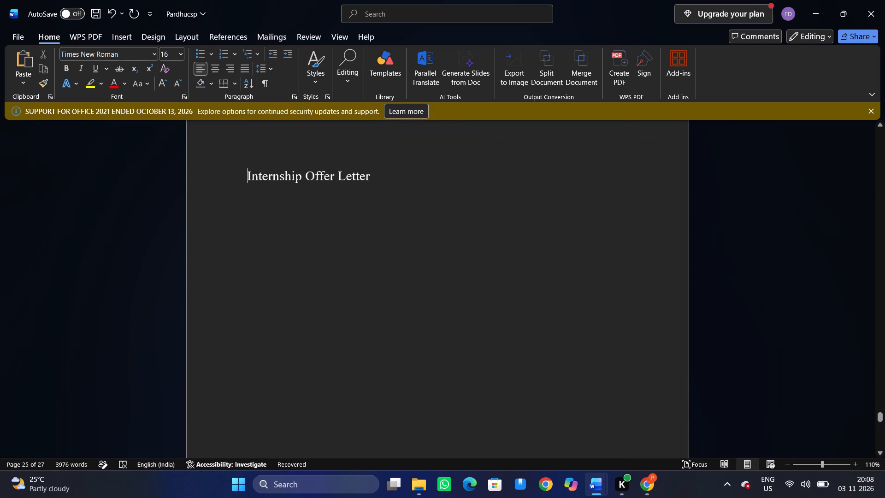
key("BackSpace")
key("BackSpace")
scroll(244, 174, "up", 1)
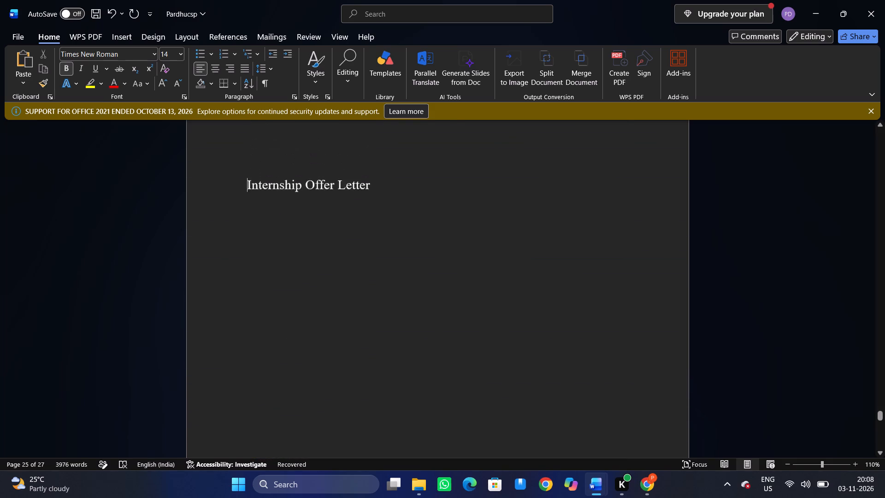
scroll(244, 174, "up", 1)
key("BackSpace")
key("BackSpace")
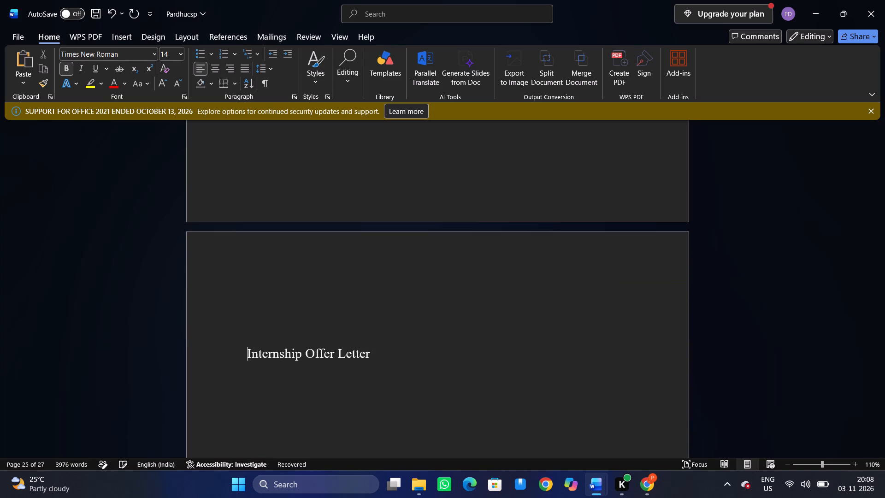
key("BackSpace")
key("BackSpace")
key("BackSpace")
key("Return")
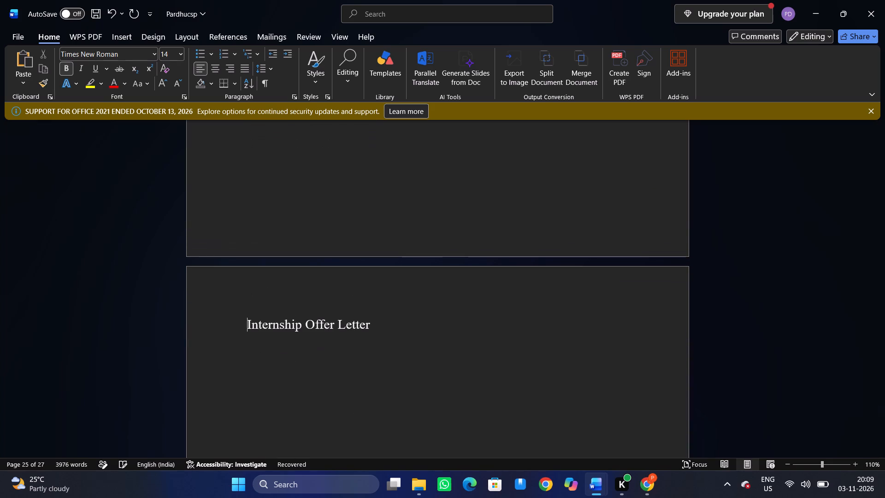
Place the text cursor at the end of the Internship Offer Letter heading.
key("Right")
key("Right")
key("Right")
key("Right")
key("Right")
key("Right")
key("Right")
key("Right")
key("Right")
key("Right")
key("Right")
key("Right")
key("Right")
key("Right")
key("Right")
key("Right")
key("Right")
key("Right")
key("Right")
key("Right")
key("Right")
key("Right")
key("Right")
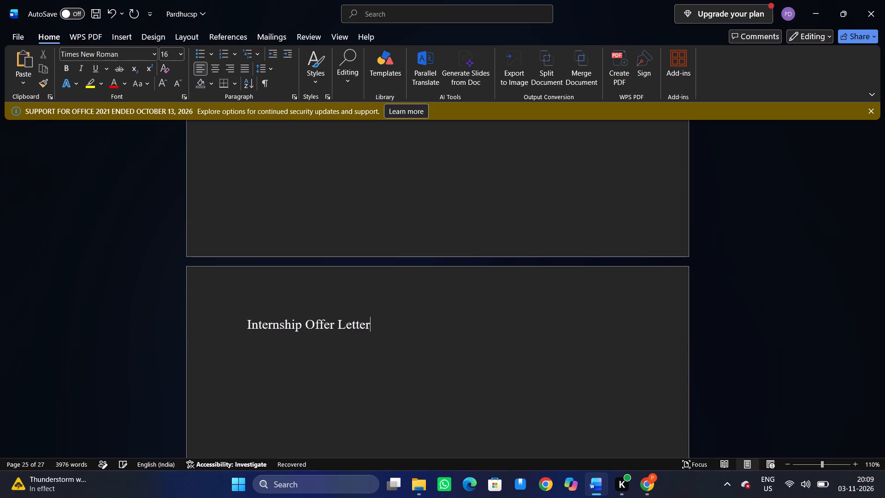
Review the pages preceding the Internship Offer Letter heading, back past the DAILY IMAGES section.
scroll(244, 174, "up", 1)
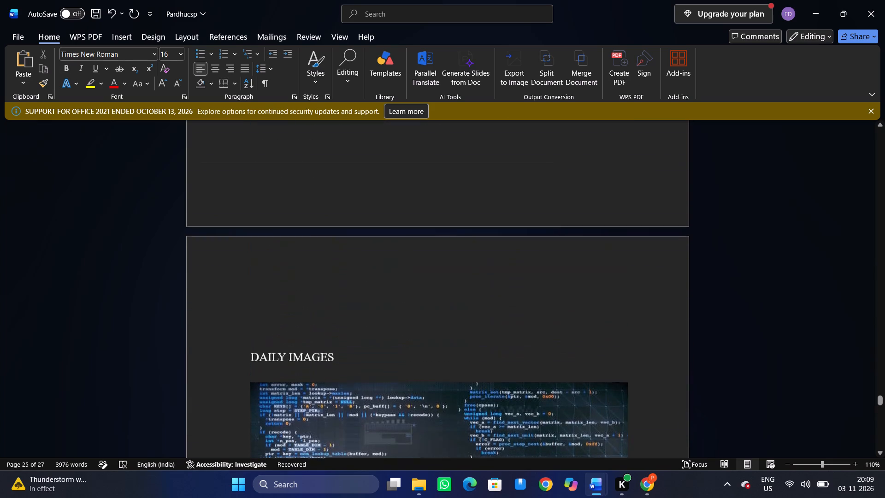
scroll(244, 174, "up", 1)
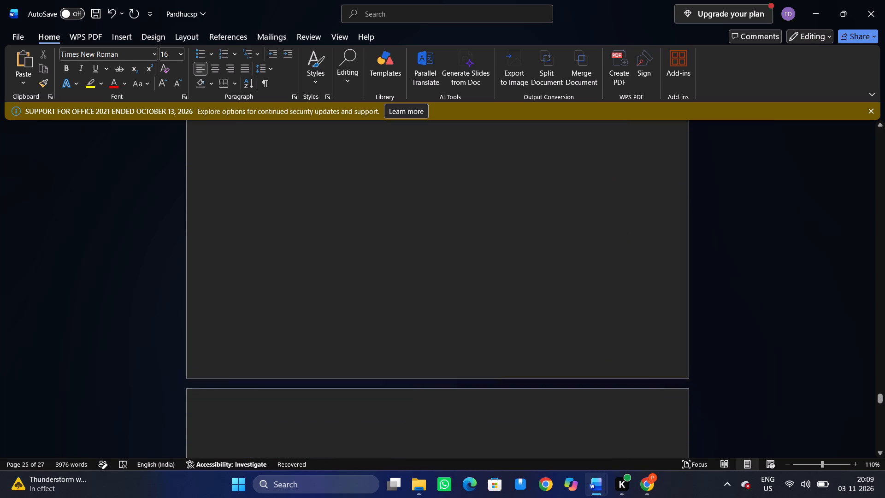
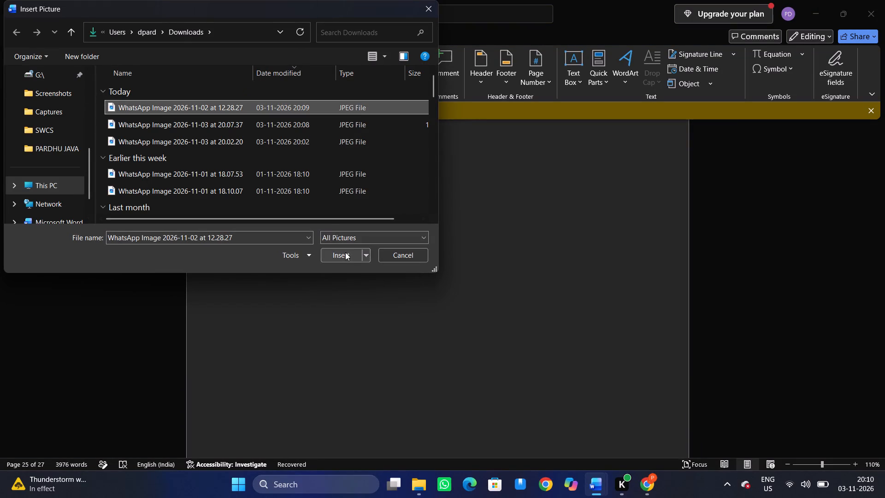
Insert the picture WhatsApp Image 2026-11-02 at 12.28.27 below the Internship Offer Letter heading.
left_click(345, 252)
Insert seven blank lines before the Internship Certificate heading to move it onto a following page.
scroll(476, 306, "up", 1)
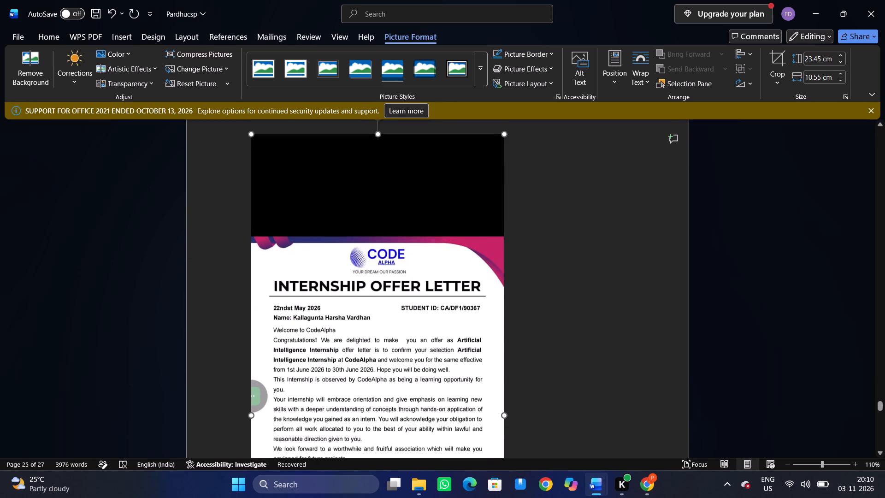
scroll(481, 225, "right", 2)
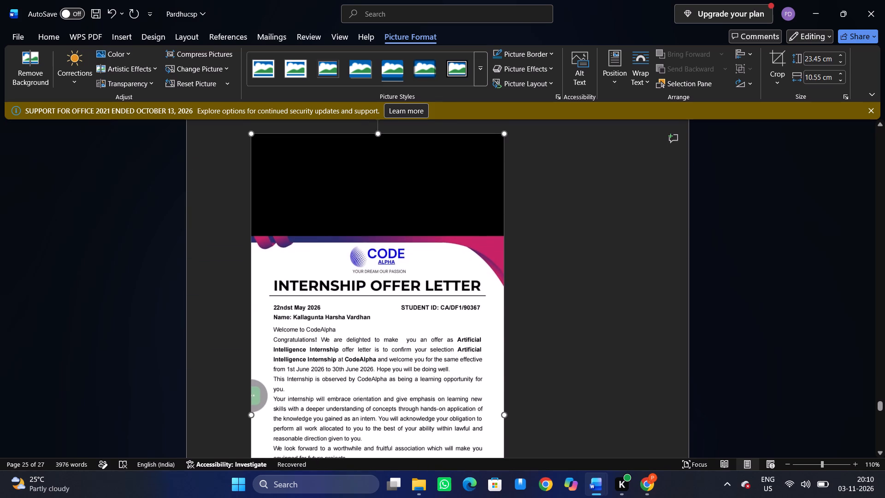
scroll(503, 252, "right", 1)
scroll(586, 270, "up", 1)
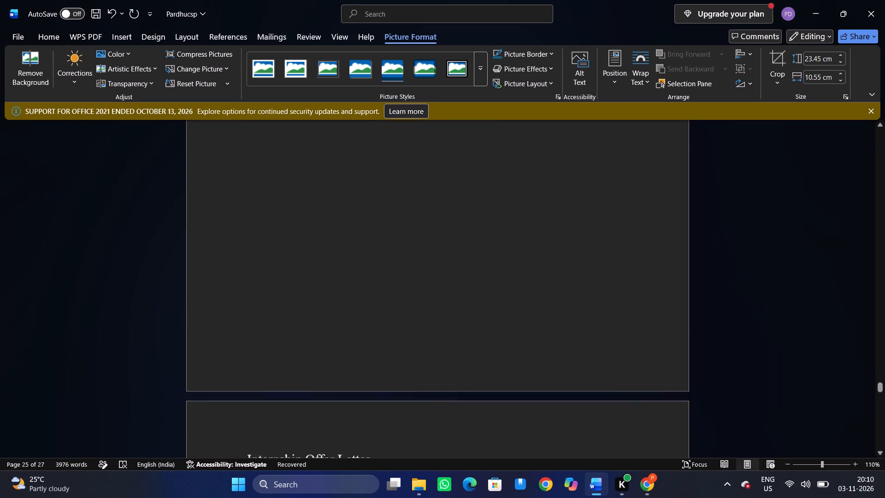
scroll(586, 270, "up", 1)
scroll(586, 270, "down", 1)
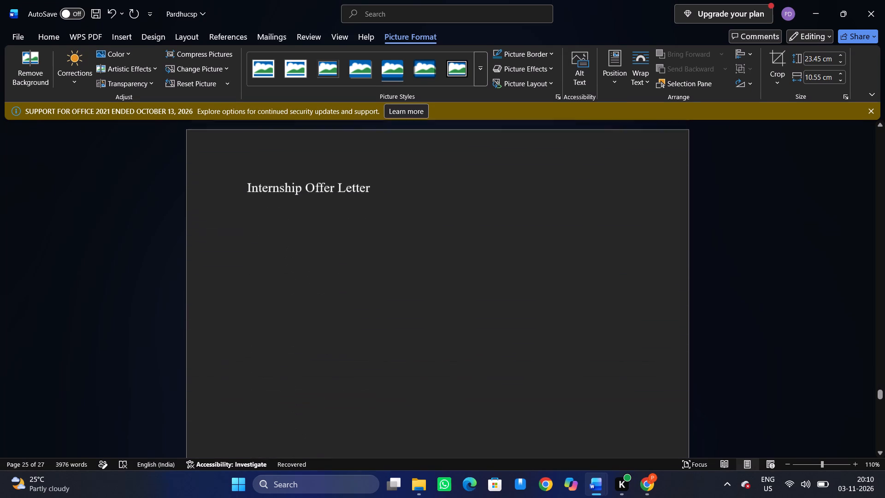
scroll(586, 270, "down", 2)
scroll(586, 270, "up", 1)
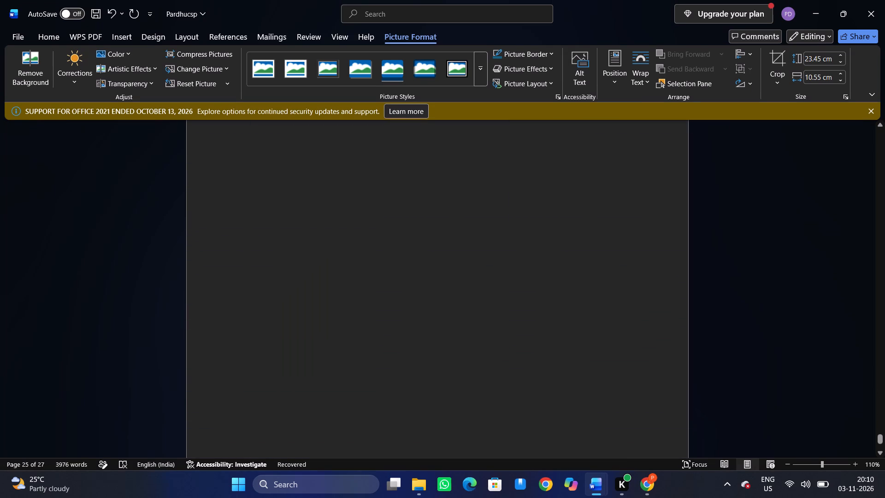
scroll(586, 270, "up", 1)
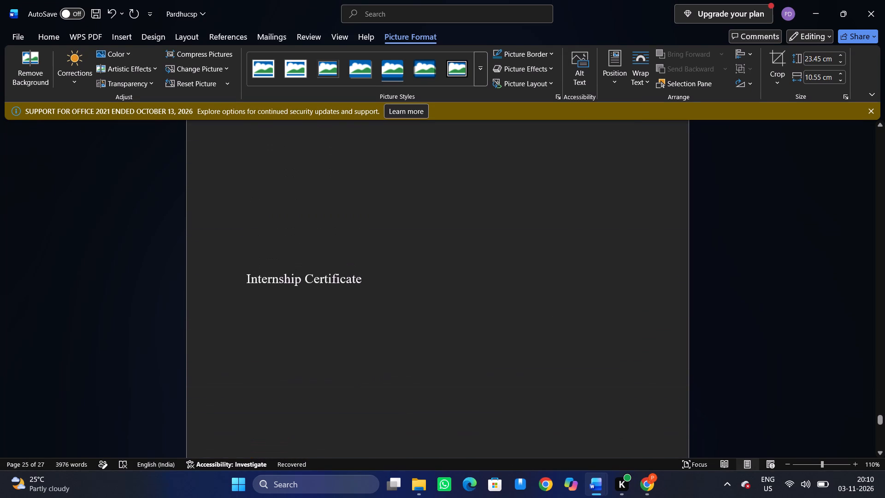
left_click(244, 276)
key("Return")
key("Return")
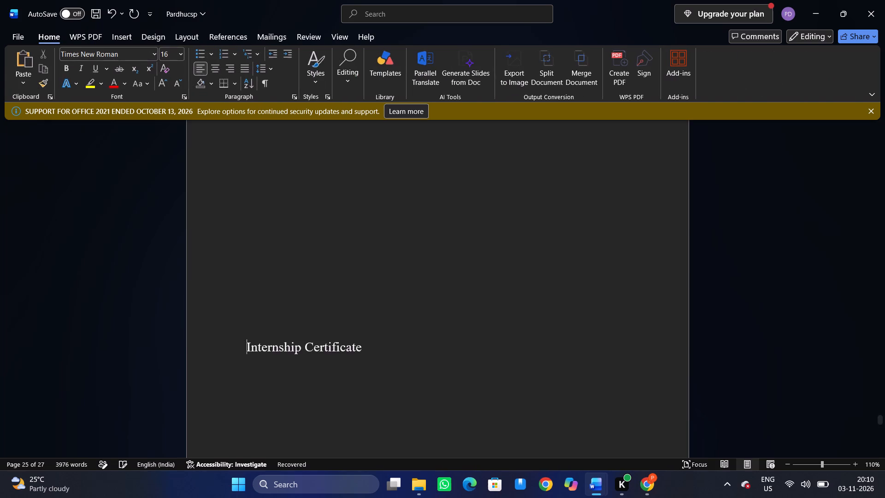
key("Return")
key("Return")
key("Return")
key("Return")
key("Return")
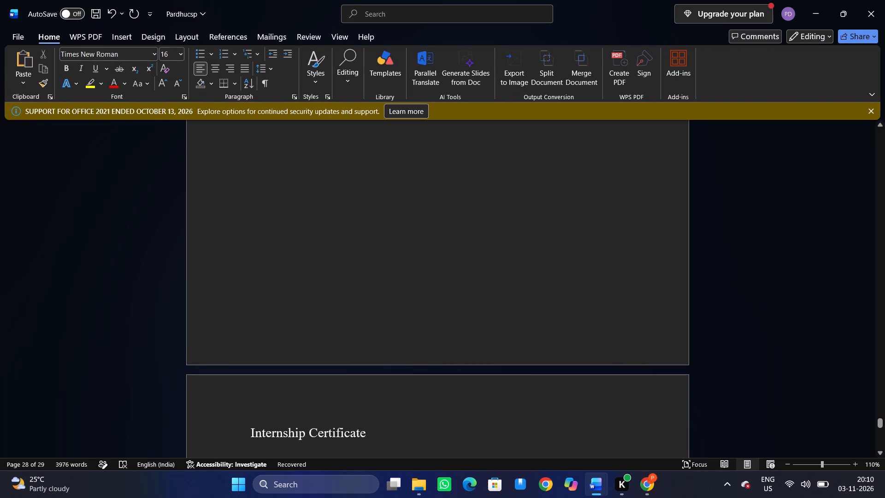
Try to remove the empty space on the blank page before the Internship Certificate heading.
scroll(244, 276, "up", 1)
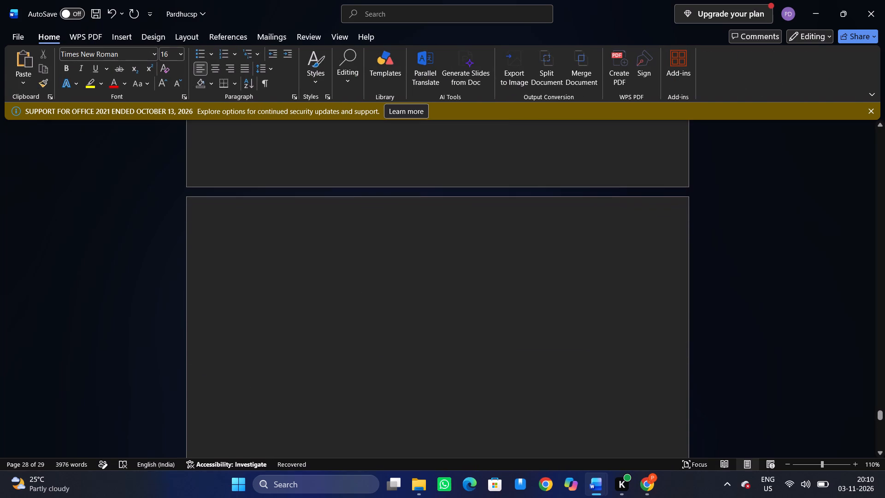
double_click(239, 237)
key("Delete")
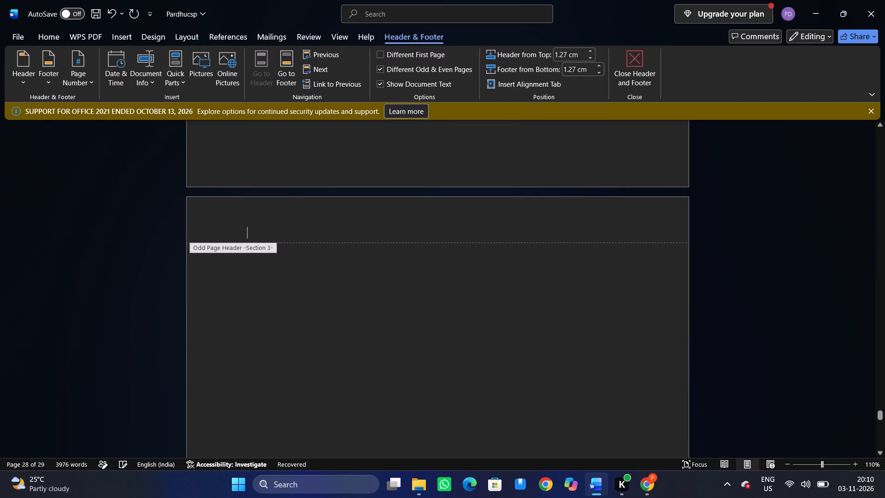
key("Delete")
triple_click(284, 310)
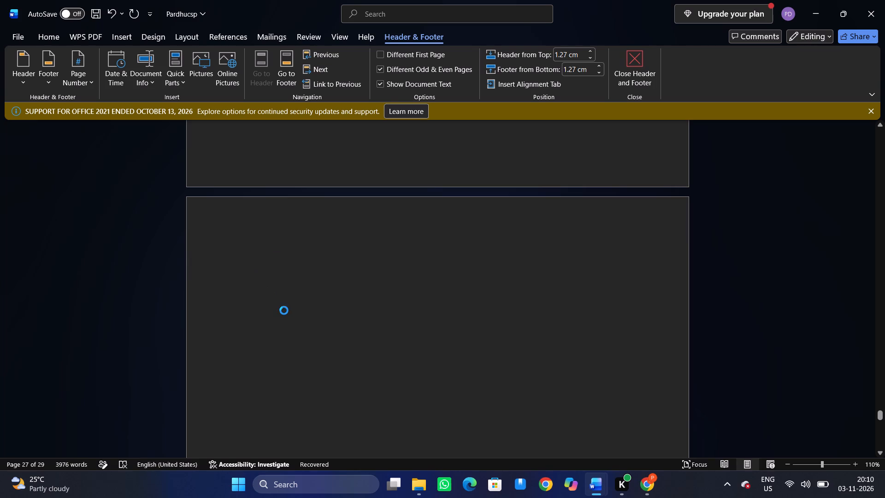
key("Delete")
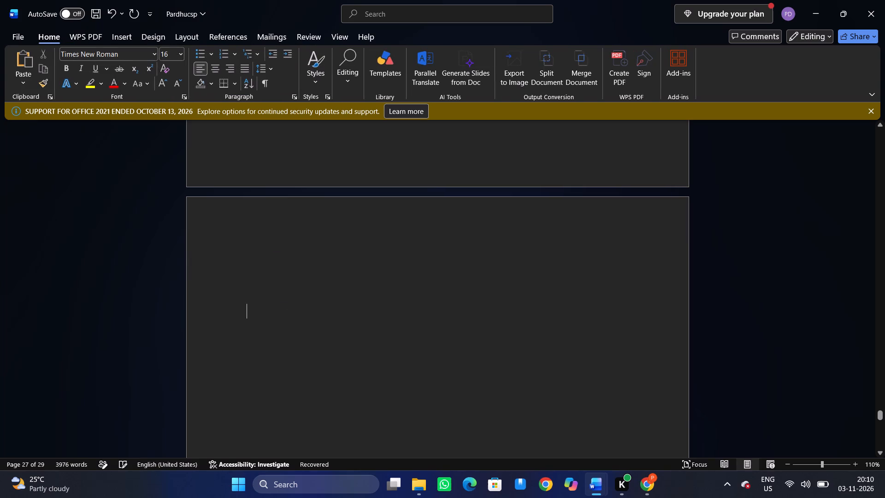
Delete four blank lines on the empty page that follows the offer letter picture.
key("Delete")
key("Delete")
key("Delete")
key("Delete")
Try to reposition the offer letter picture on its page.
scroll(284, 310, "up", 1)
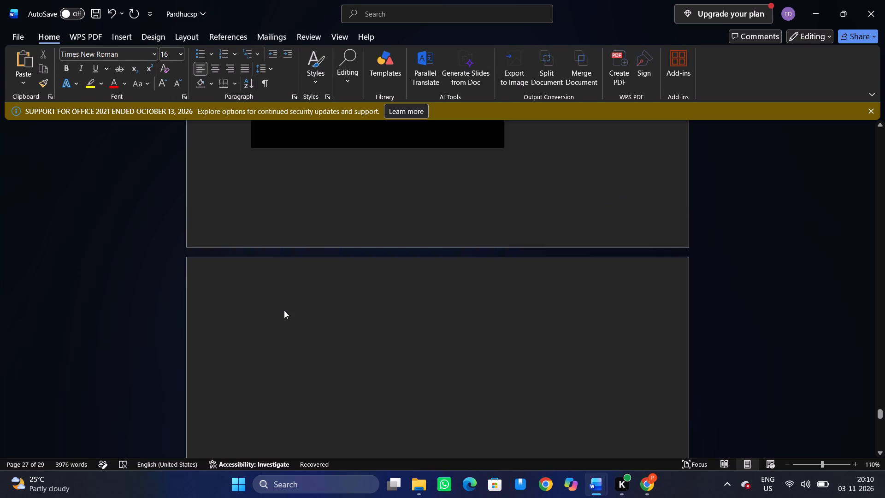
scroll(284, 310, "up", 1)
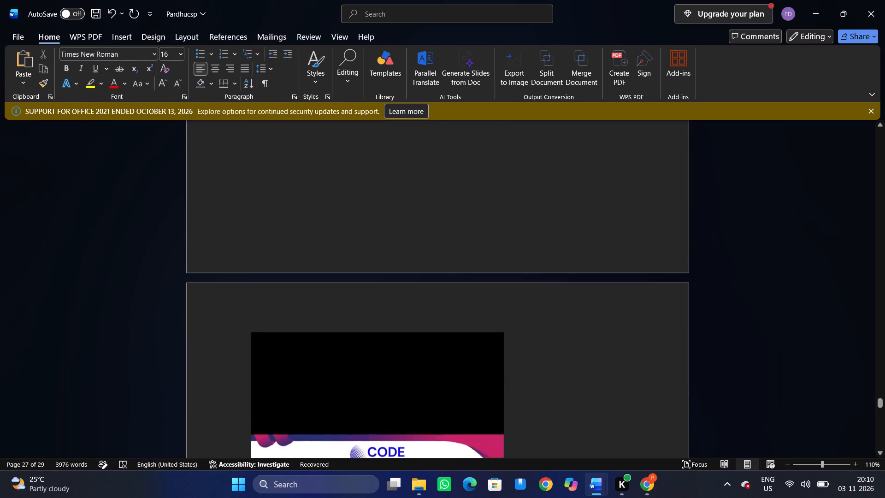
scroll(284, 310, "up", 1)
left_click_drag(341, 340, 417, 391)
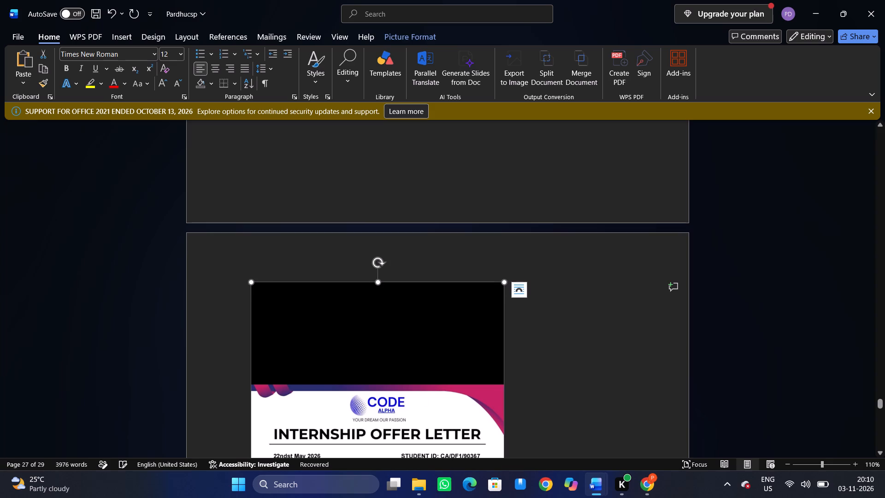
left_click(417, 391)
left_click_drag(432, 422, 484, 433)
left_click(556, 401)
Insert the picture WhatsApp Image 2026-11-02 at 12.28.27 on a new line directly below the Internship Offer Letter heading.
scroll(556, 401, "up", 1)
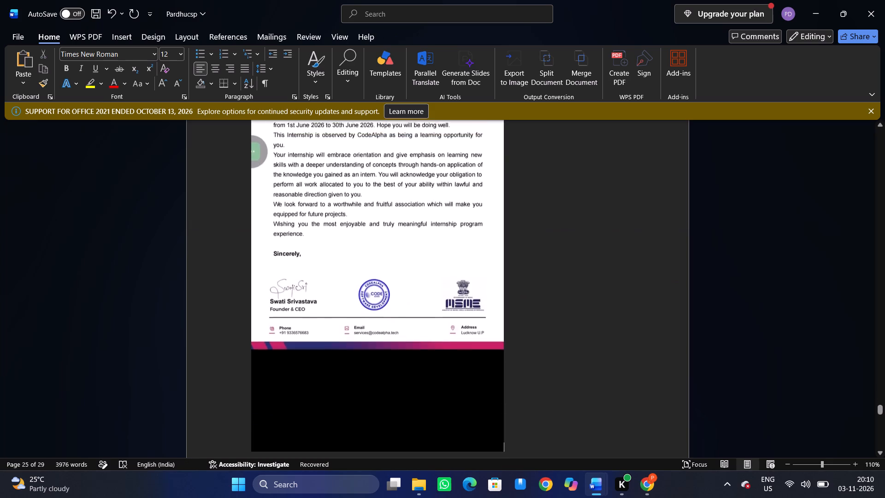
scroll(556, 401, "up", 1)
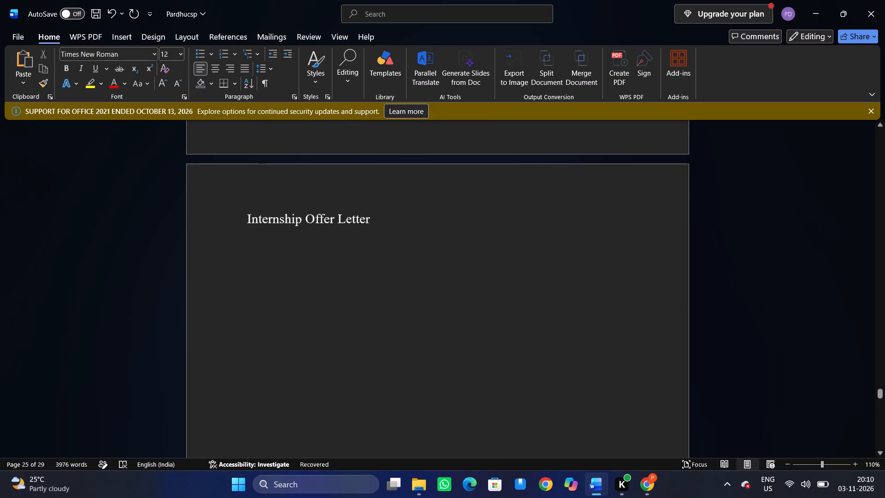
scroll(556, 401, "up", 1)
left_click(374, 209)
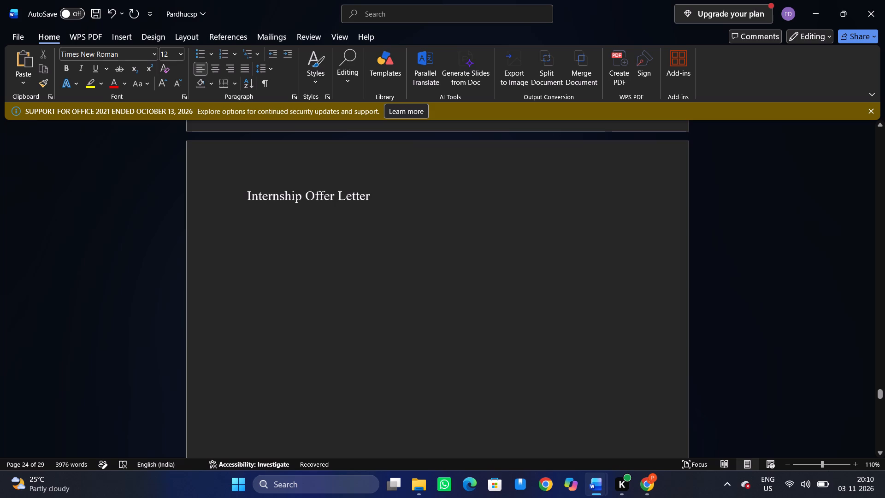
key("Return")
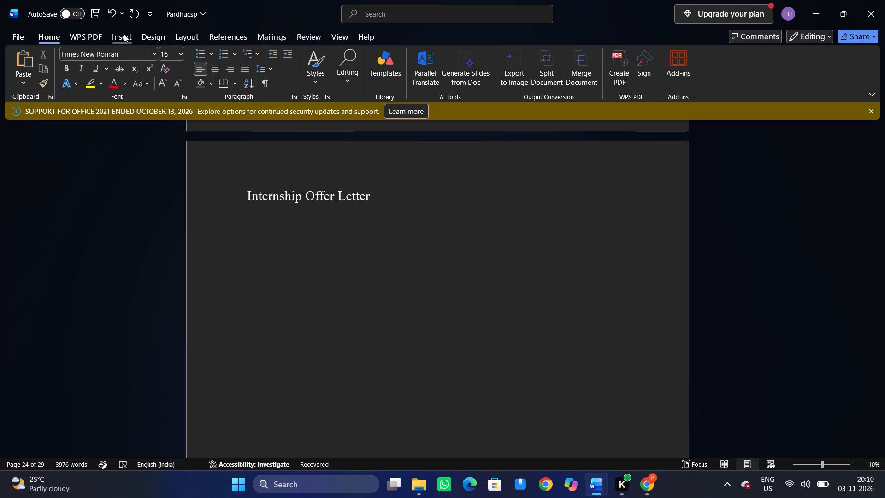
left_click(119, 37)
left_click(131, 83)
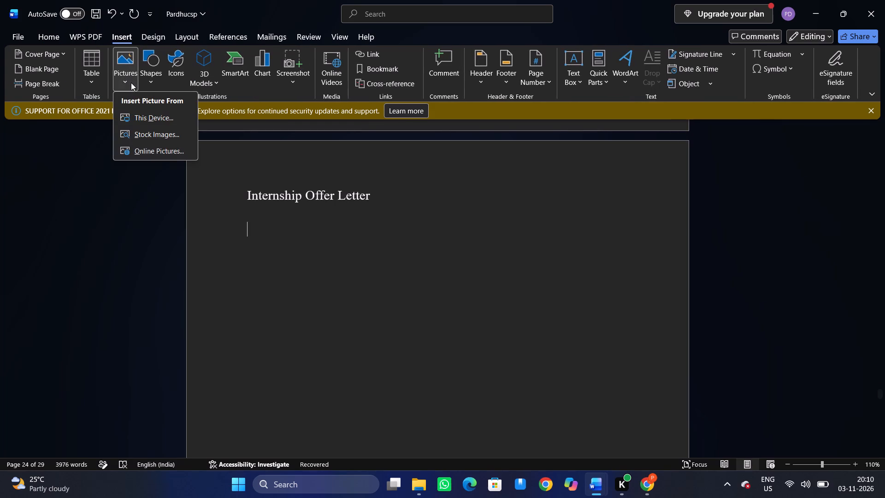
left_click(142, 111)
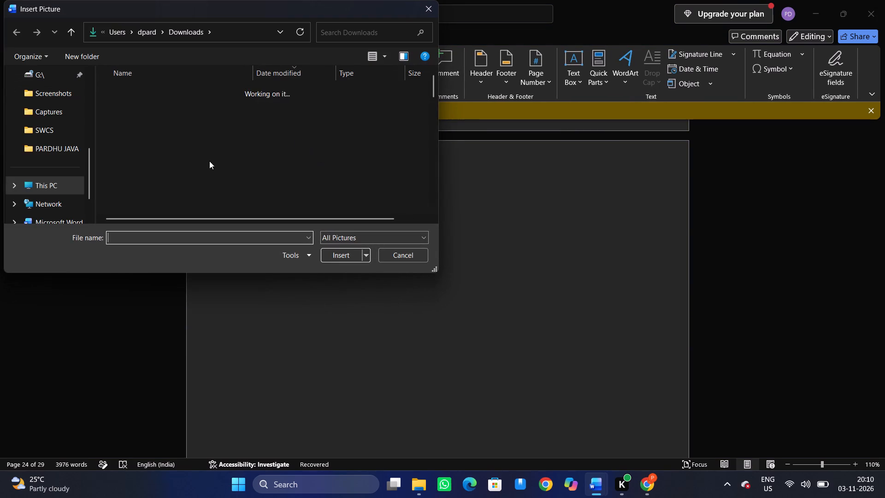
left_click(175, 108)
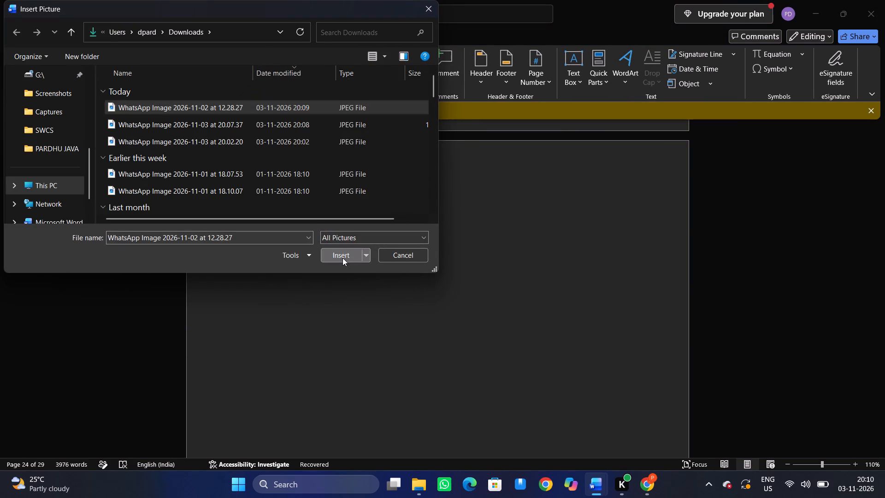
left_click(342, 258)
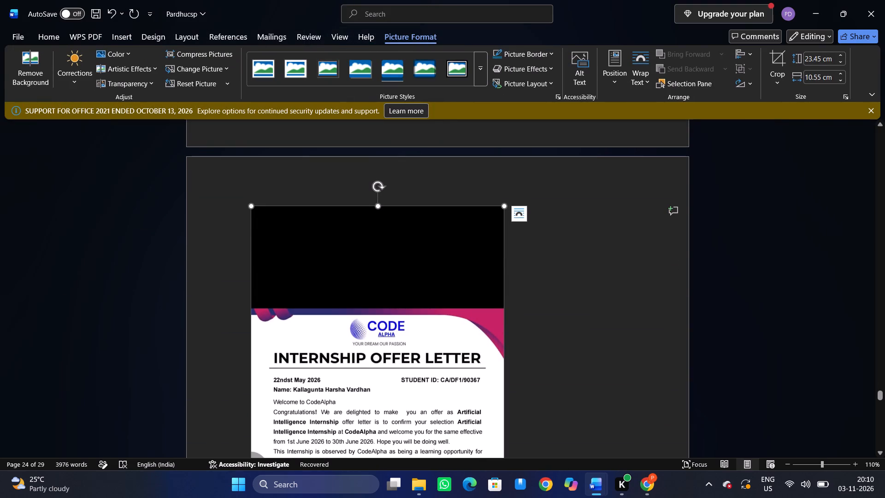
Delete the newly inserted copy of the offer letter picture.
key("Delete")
Open the page header above the remaining offer letter picture for editing.
scroll(376, 281, "up", 1)
scroll(376, 281, "right", 1)
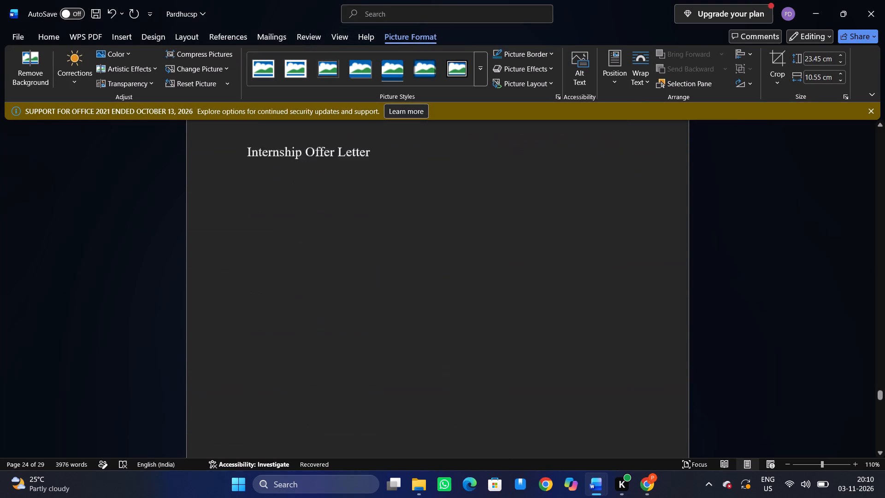
scroll(376, 281, "right", 1)
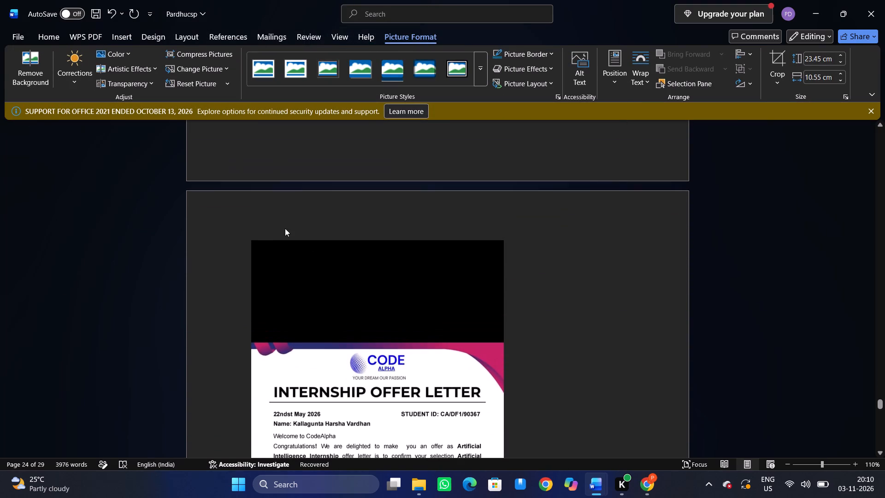
left_click(274, 226)
left_click(278, 237)
triple_click(261, 227)
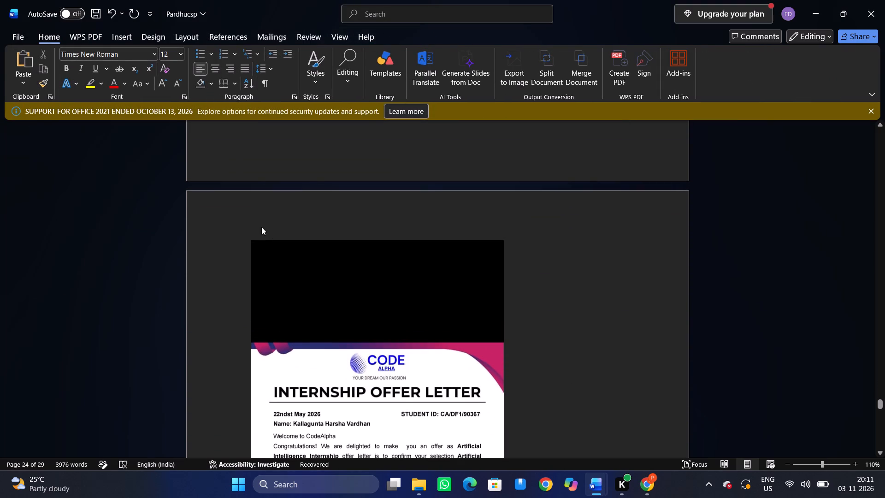
left_click(261, 227)
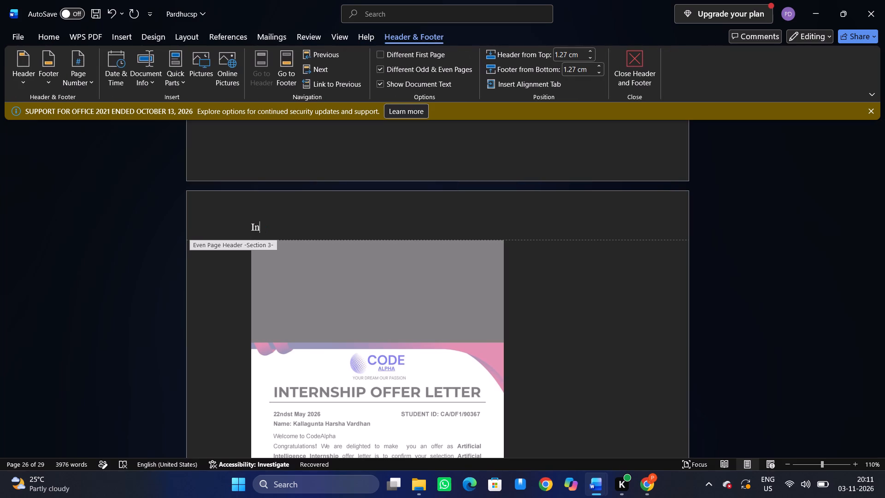
Enter Internship Offer Letter in the even page header above the inserted offer letter picture.
type("ternship")
key("space")
type("ffer")
key("space")
type("etter")
Set the Internship Offer Letter header text to font size 14.
left_click(10, 32)
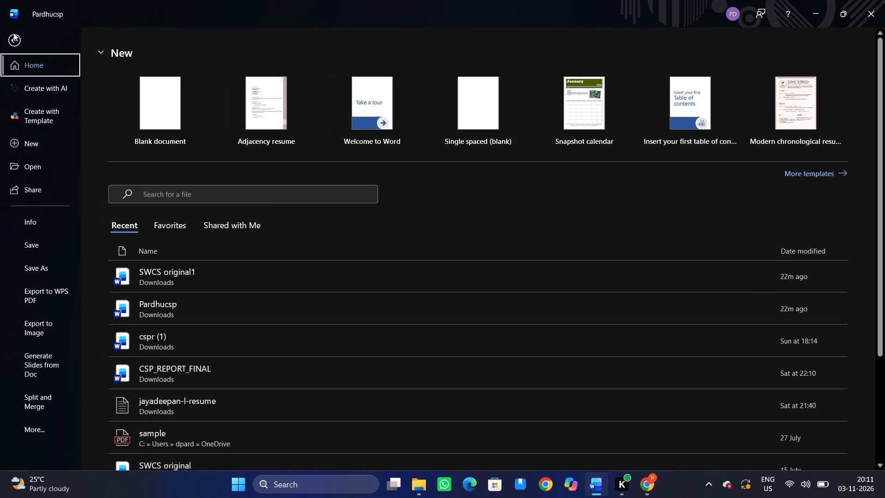
left_click(11, 38)
left_click(52, 29)
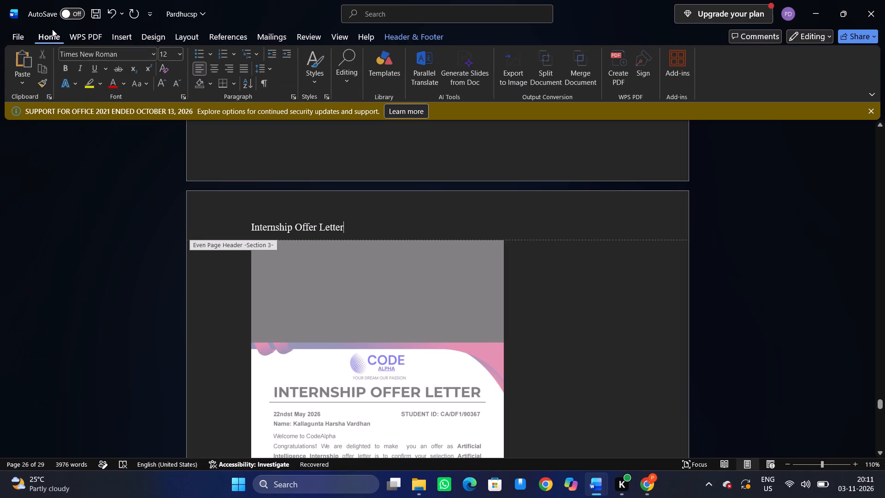
left_click(180, 53)
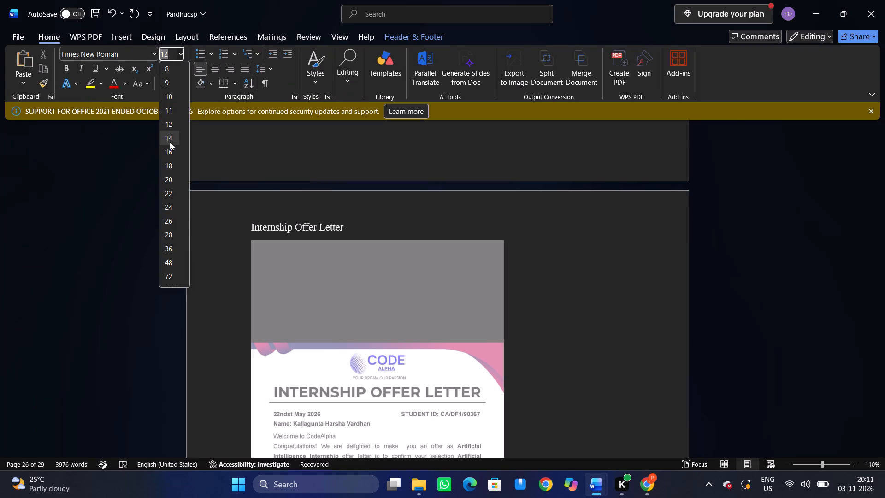
left_click(171, 141)
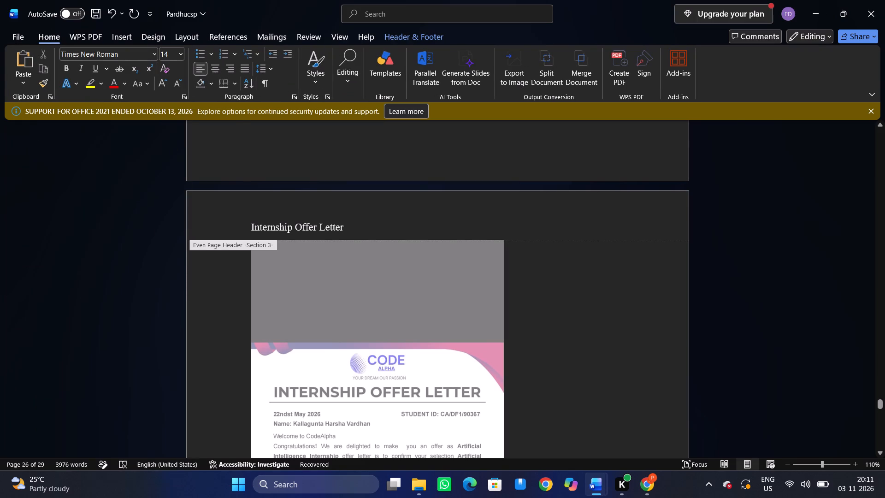
left_click_drag(346, 226, 254, 223)
left_click(175, 48)
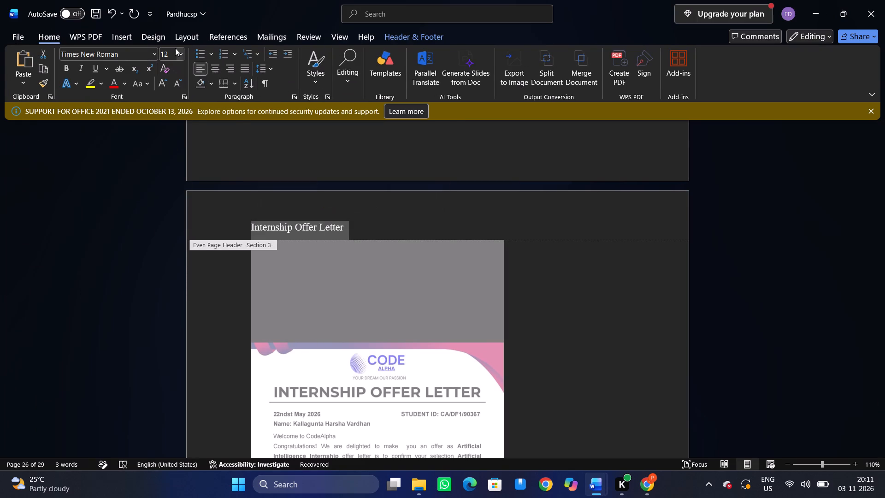
left_click(173, 50)
key("BackSpace")
type("14")
key("Return")
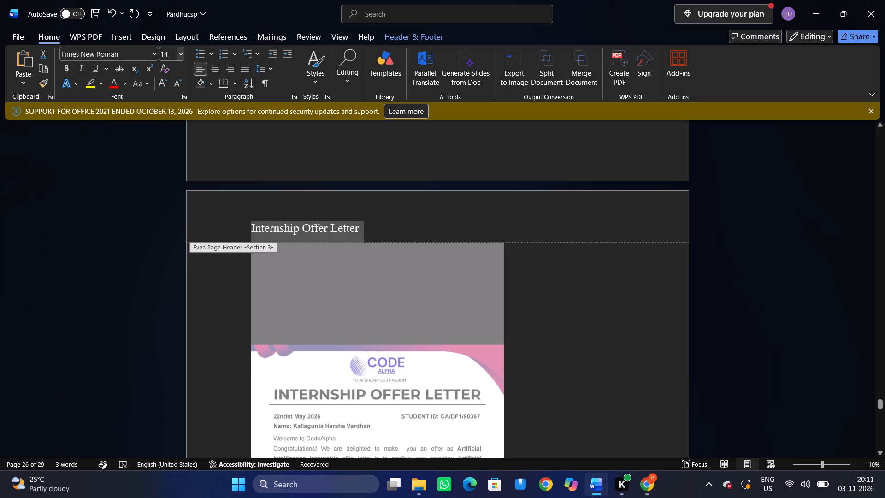
left_click(398, 215)
Leave header editing and delete the Internship Offer Letter heading from the body of the preceding page, along with its empty line.
scroll(398, 215, "up", 1)
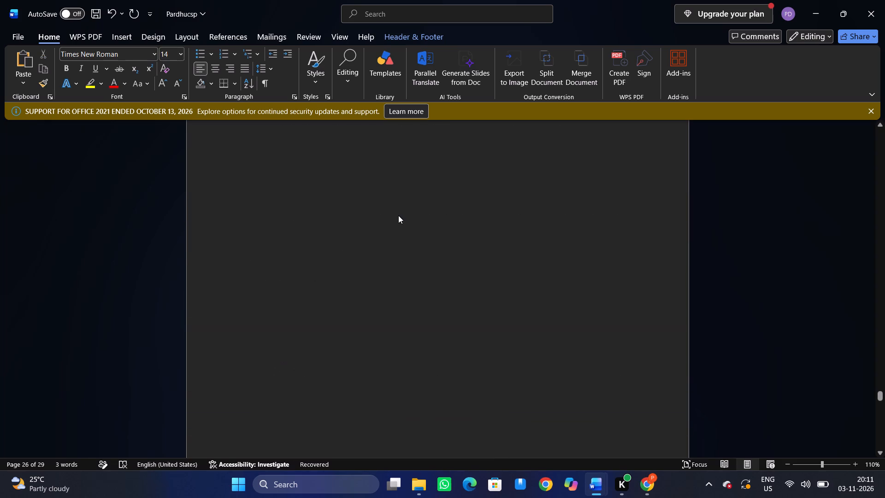
scroll(398, 215, "up", 1)
double_click(378, 267)
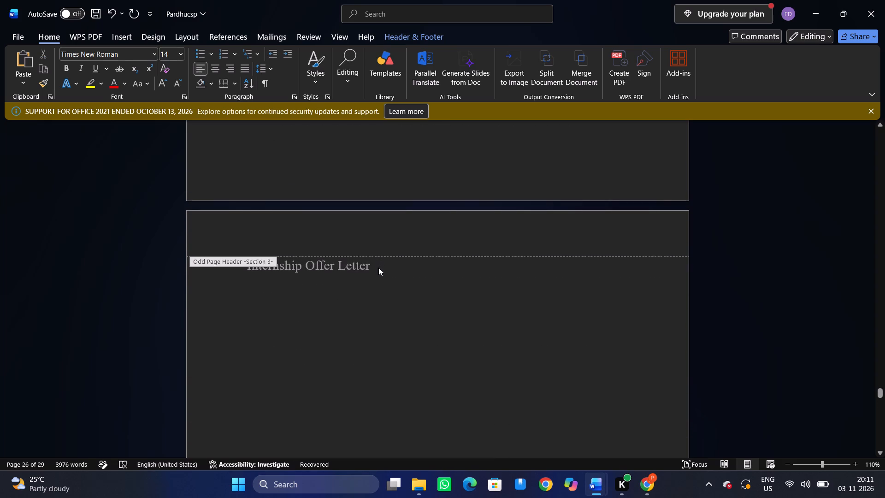
triple_click(378, 267)
double_click(376, 267)
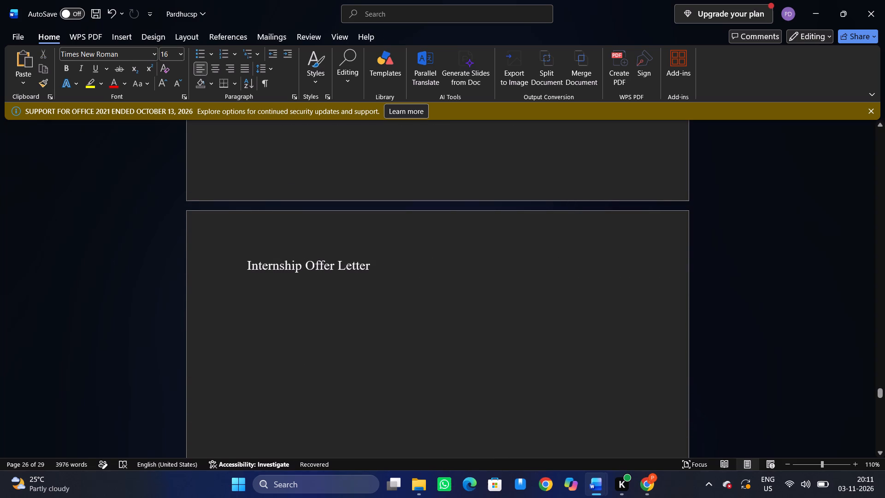
left_click_drag(376, 267, 215, 264)
key("BackSpace")
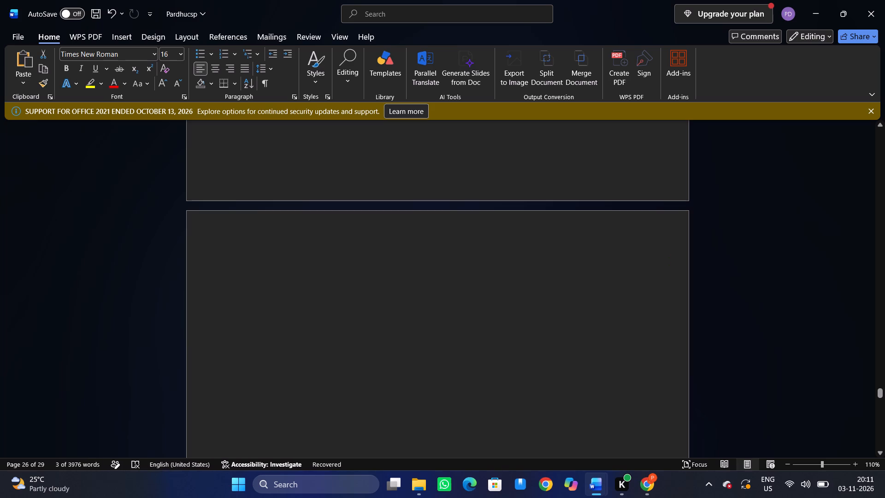
key("BackSpace")
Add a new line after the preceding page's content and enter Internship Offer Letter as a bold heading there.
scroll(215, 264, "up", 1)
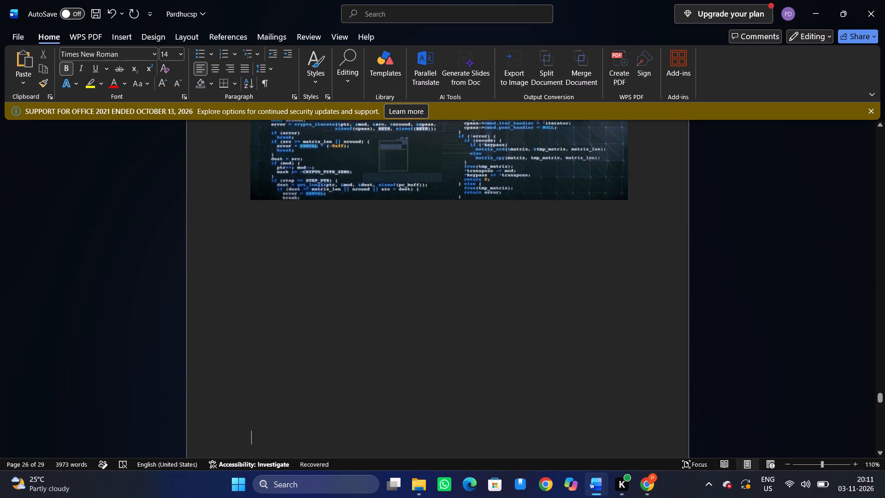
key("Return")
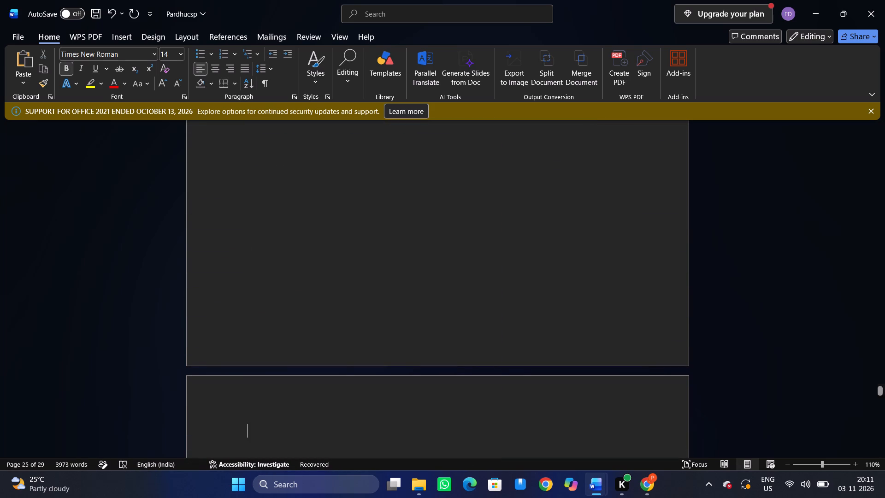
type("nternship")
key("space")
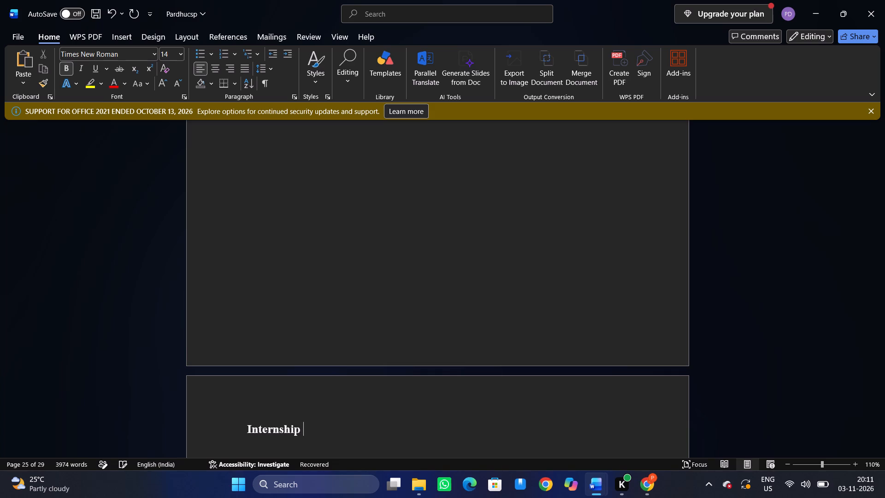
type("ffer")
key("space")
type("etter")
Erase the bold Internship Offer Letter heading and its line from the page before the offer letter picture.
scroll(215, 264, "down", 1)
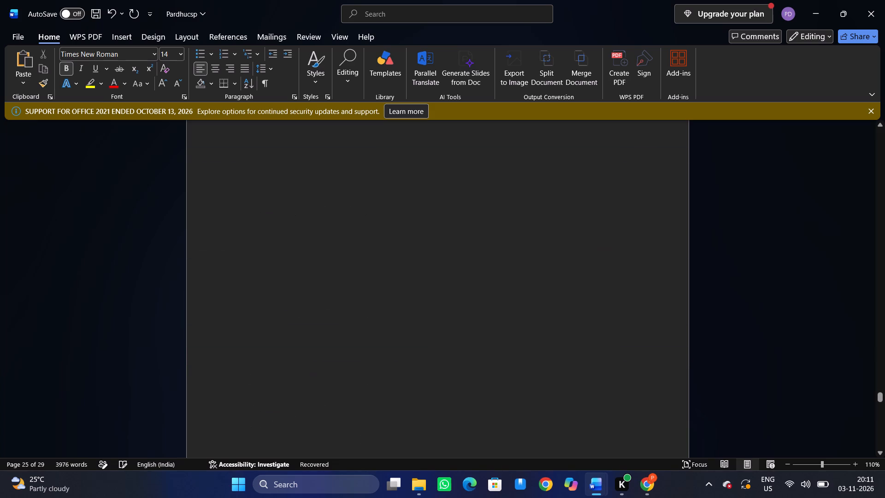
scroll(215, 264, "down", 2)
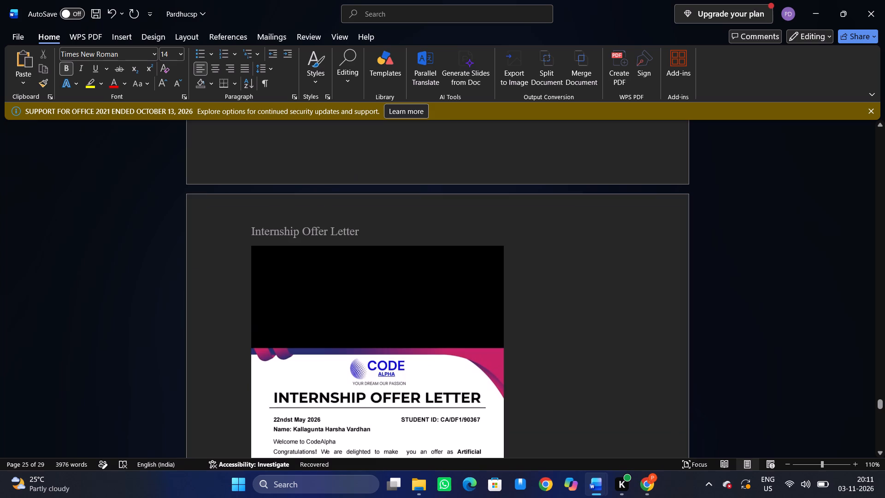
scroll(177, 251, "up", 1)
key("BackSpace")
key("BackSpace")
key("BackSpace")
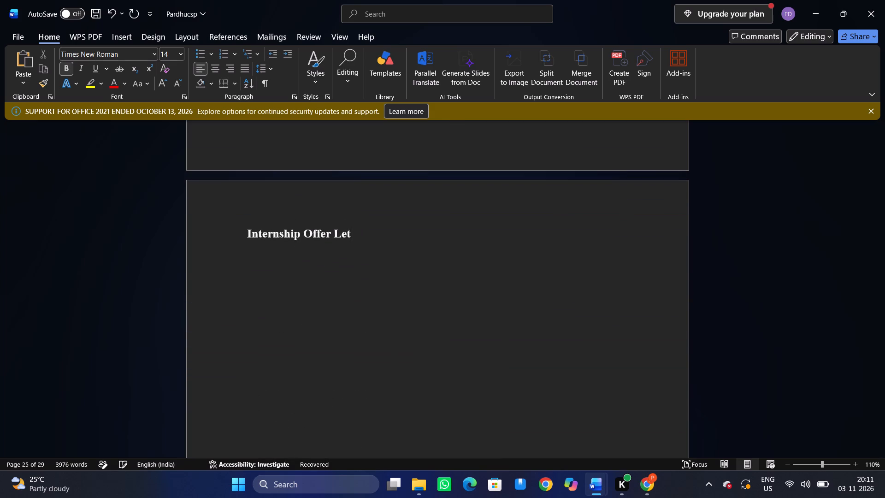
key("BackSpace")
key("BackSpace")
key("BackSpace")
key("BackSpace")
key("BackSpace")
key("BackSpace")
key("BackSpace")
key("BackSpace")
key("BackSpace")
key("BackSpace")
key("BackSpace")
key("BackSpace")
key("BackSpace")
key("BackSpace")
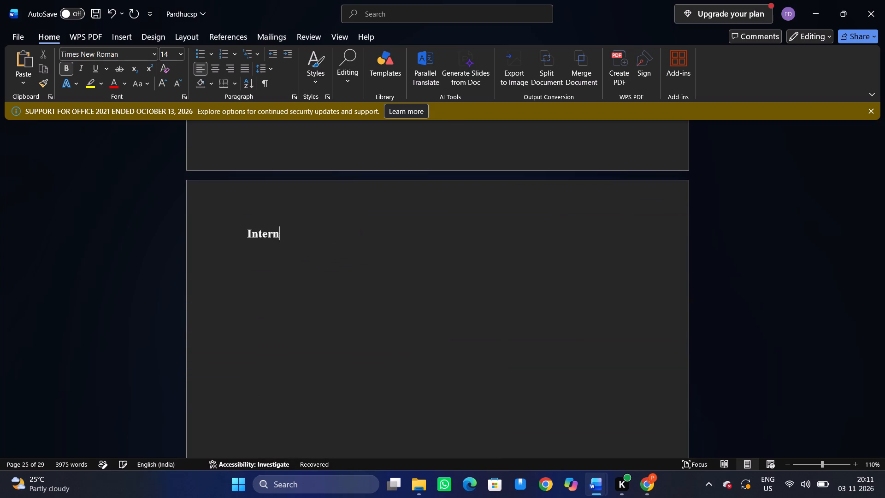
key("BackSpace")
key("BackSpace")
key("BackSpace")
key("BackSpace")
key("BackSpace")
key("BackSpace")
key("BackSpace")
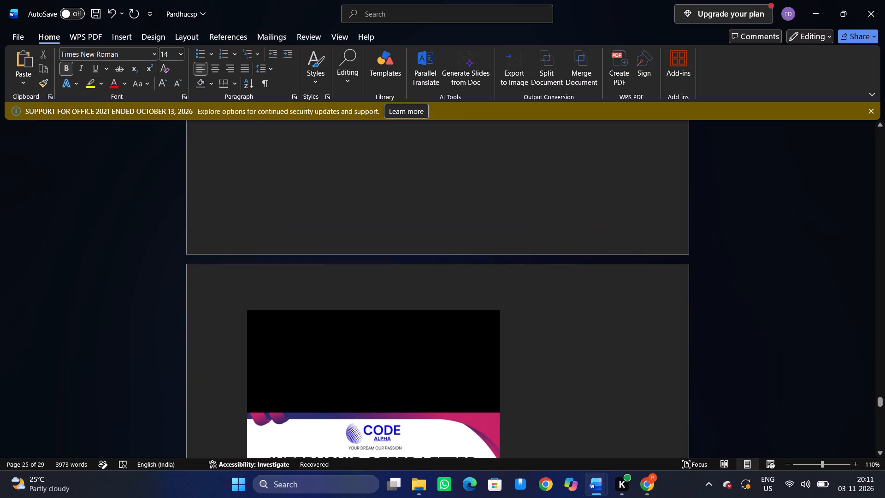
Check the pages around the offer letter picture for the Internship Offer Letter header and leftover blank space.
scroll(177, 251, "up", 1)
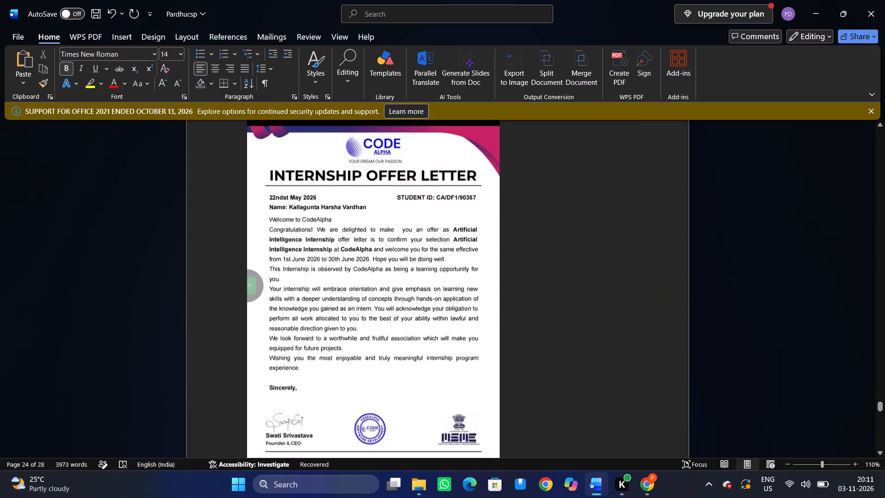
scroll(177, 251, "up", 1)
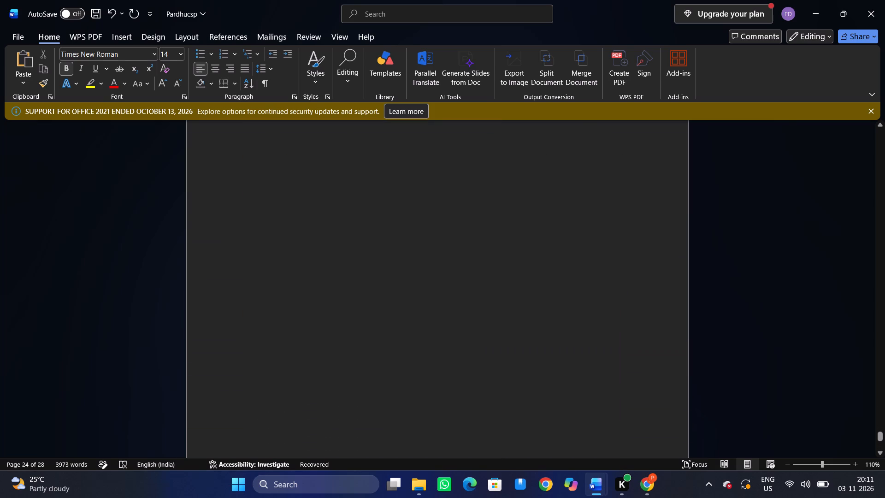
scroll(177, 251, "up", 2)
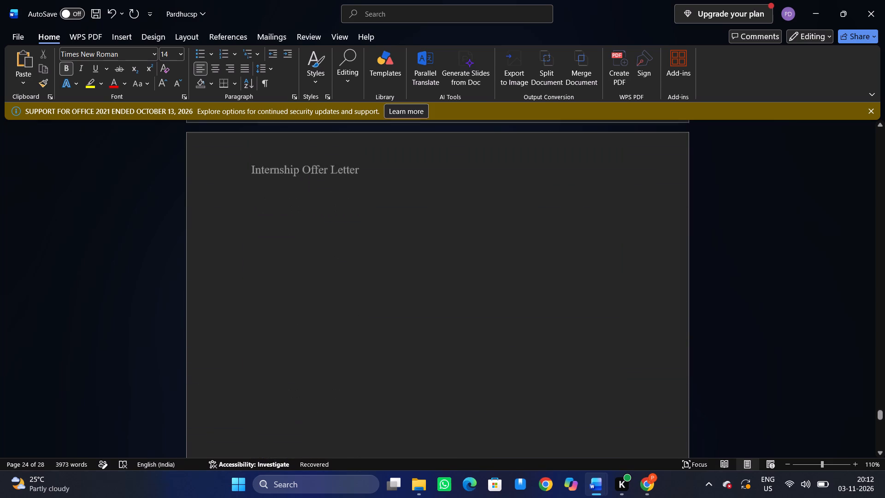
scroll(177, 251, "up", 2)
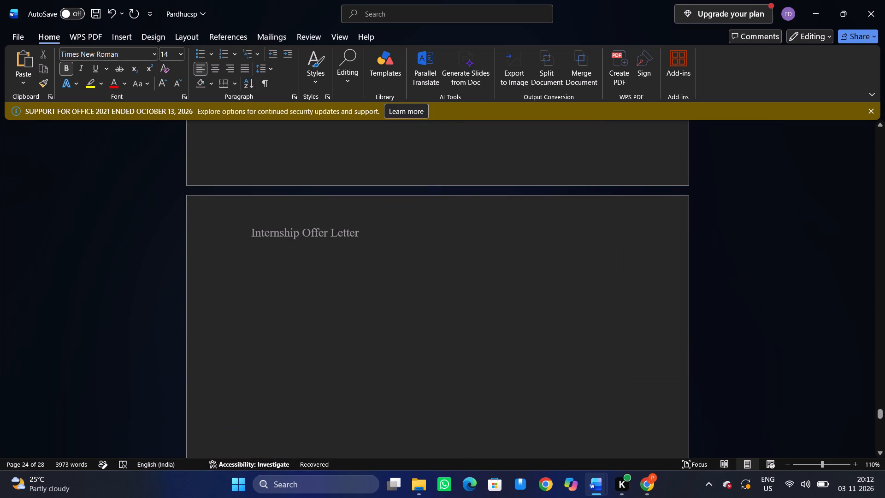
Delete the empty lines on the blank page headed Internship Offer Letter, back to the offer letter picture.
left_click_drag(361, 244, 366, 231)
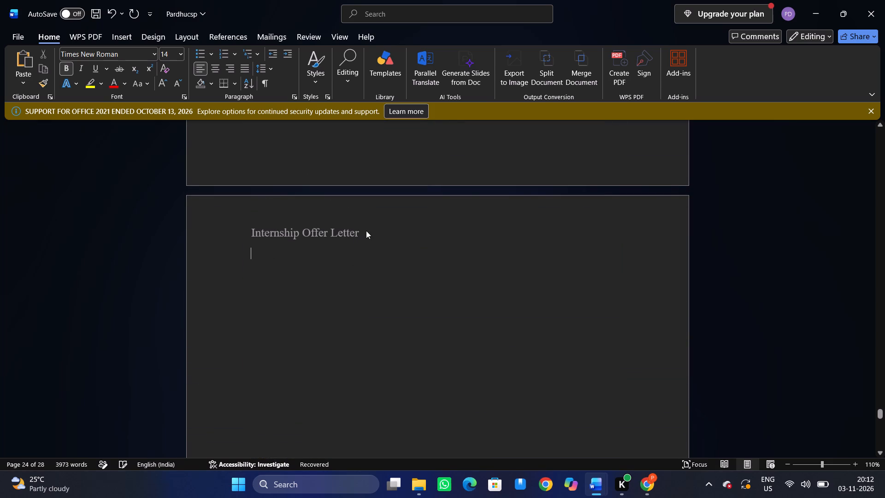
left_click(366, 231)
double_click(360, 235)
key("BackSpace")
key("BackSpace")
key("BackSpace")
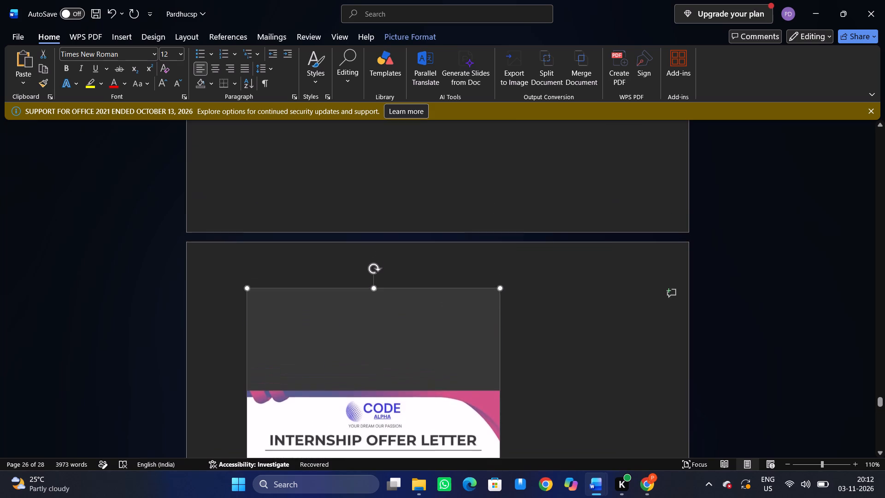
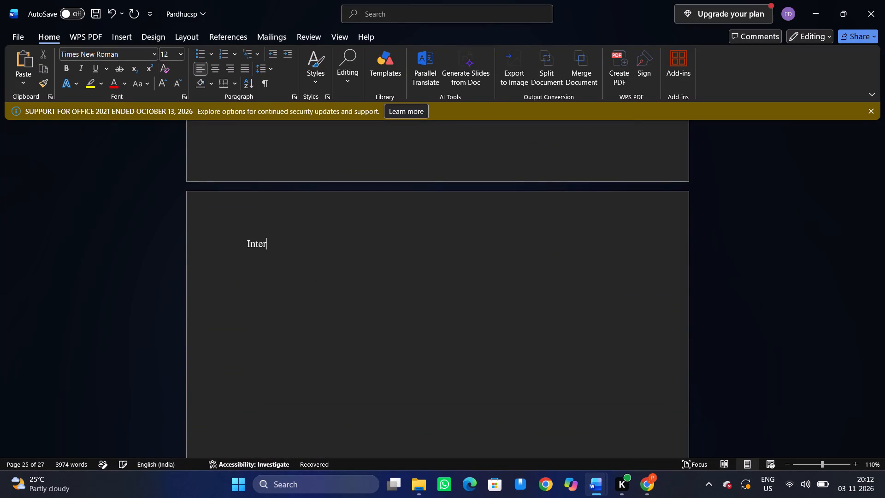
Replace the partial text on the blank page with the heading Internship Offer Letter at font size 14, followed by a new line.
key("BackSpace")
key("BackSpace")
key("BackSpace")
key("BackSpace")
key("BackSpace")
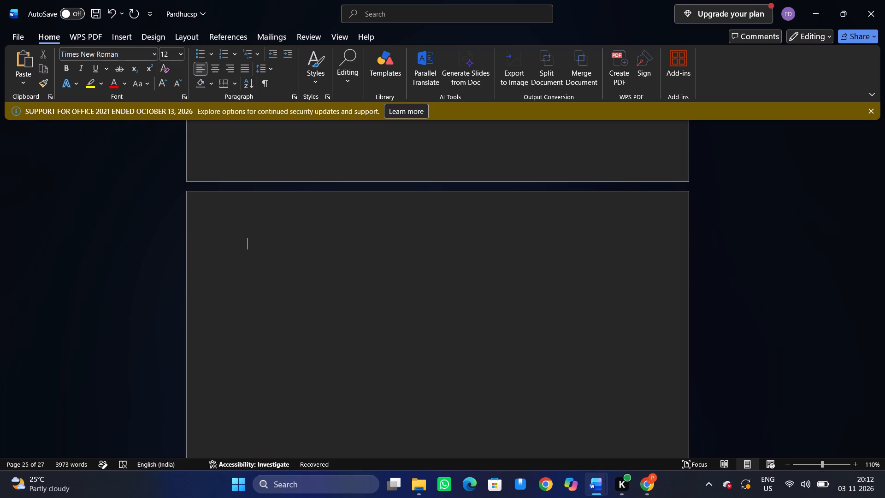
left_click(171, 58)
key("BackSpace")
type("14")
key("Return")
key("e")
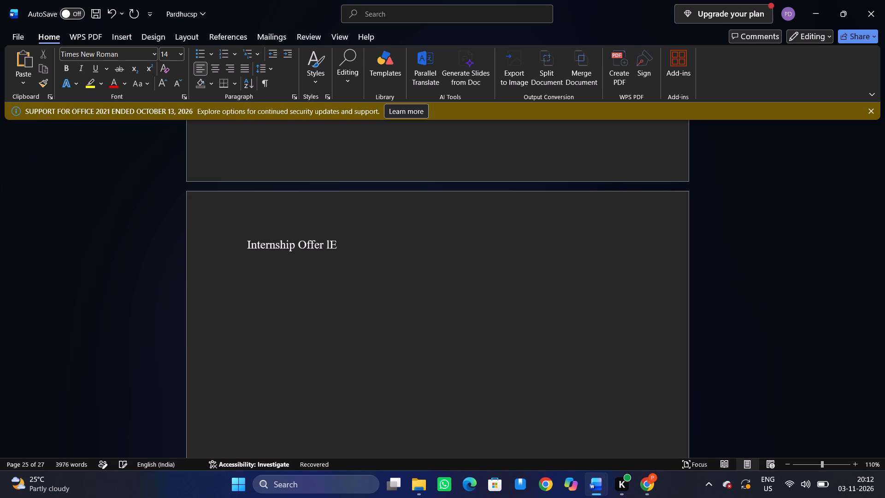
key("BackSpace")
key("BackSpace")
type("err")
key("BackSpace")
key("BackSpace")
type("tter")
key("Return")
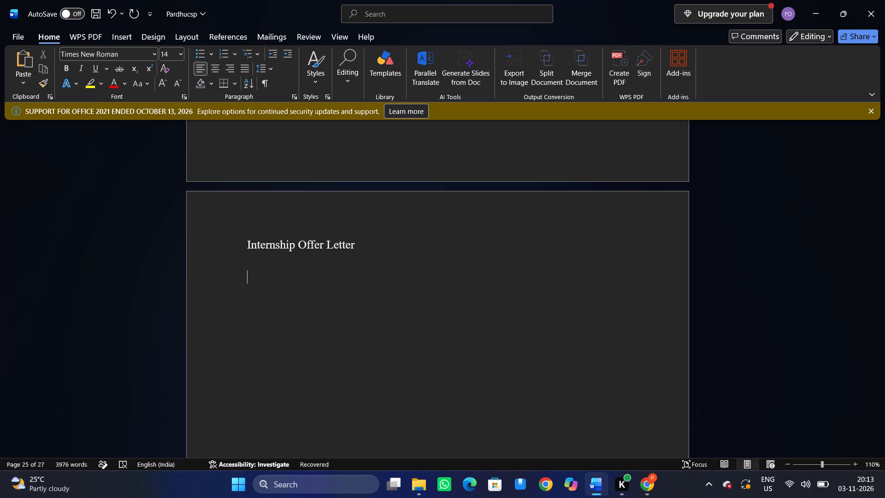
Insert the picture WhatsApp Image 2026-11-03 at 20.12.25 from the Downloads folder below the Internship Offer Letter heading.
left_click(122, 35)
left_click(124, 67)
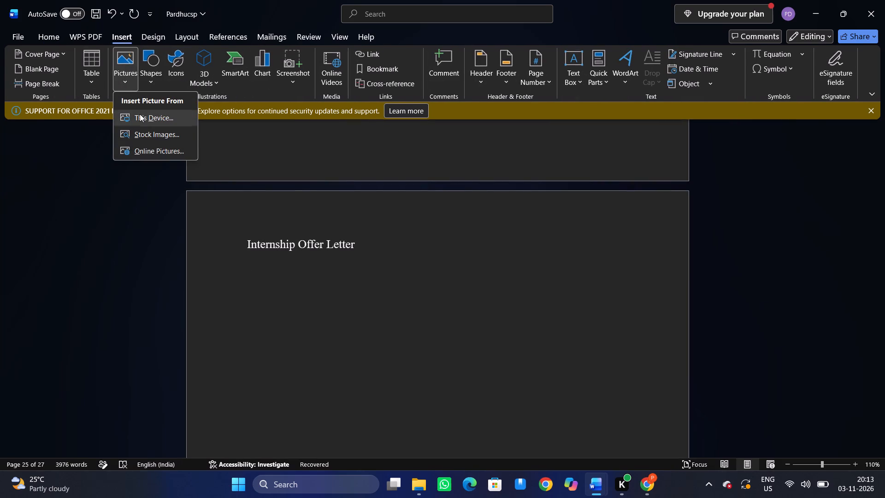
left_click(140, 114)
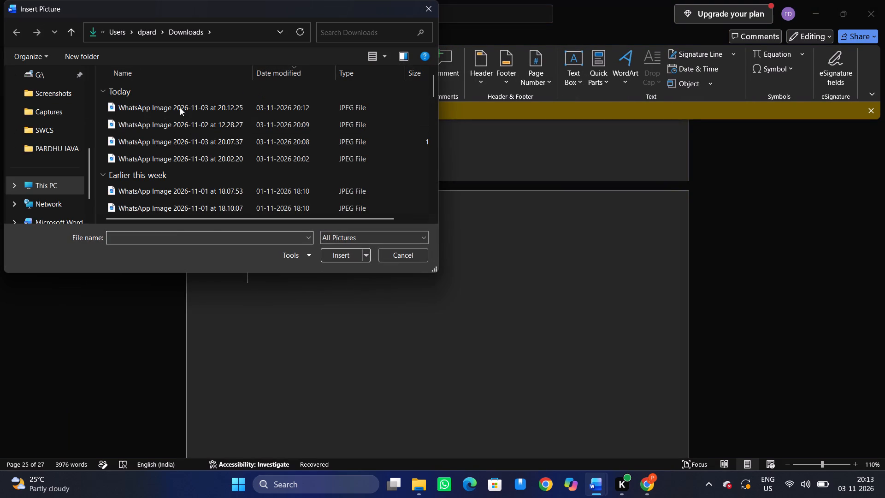
left_click(183, 106)
left_click(333, 254)
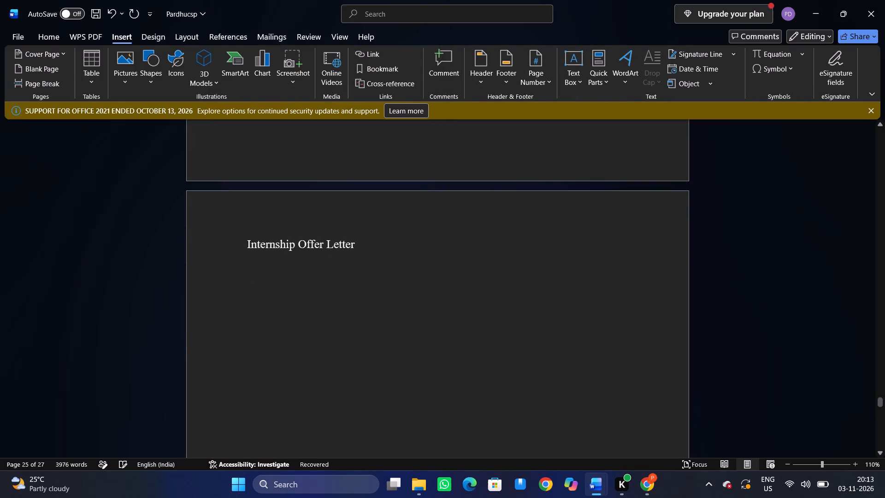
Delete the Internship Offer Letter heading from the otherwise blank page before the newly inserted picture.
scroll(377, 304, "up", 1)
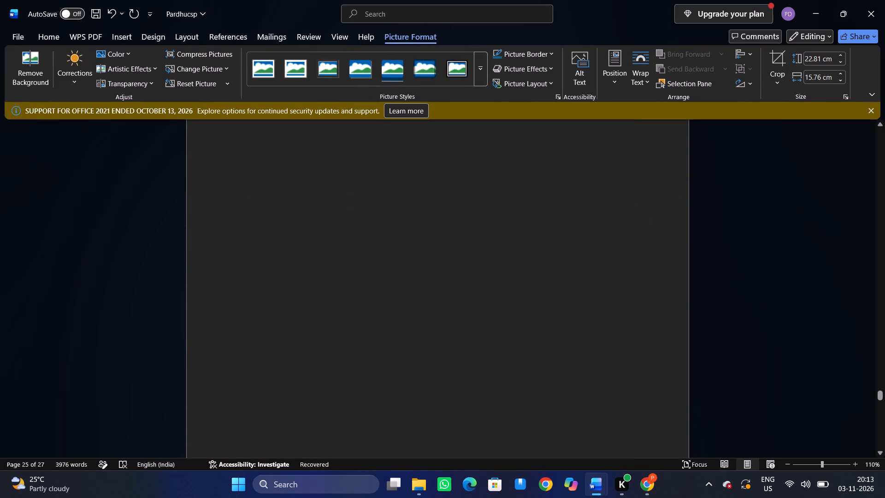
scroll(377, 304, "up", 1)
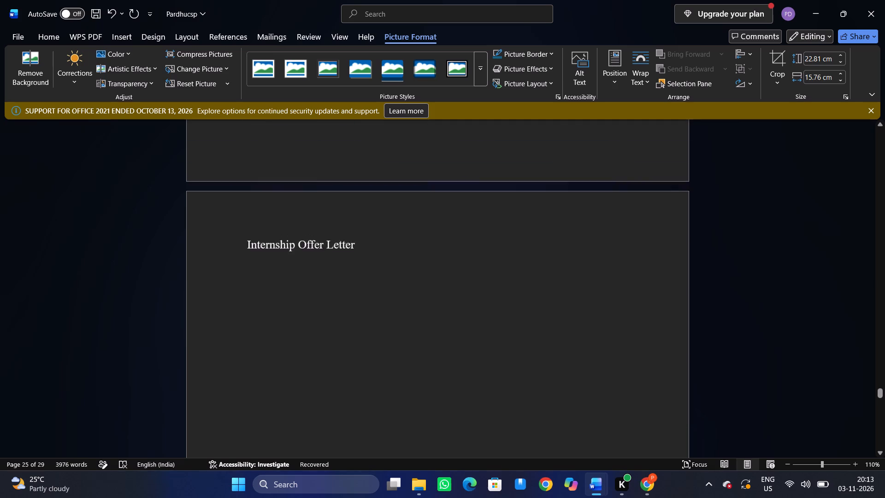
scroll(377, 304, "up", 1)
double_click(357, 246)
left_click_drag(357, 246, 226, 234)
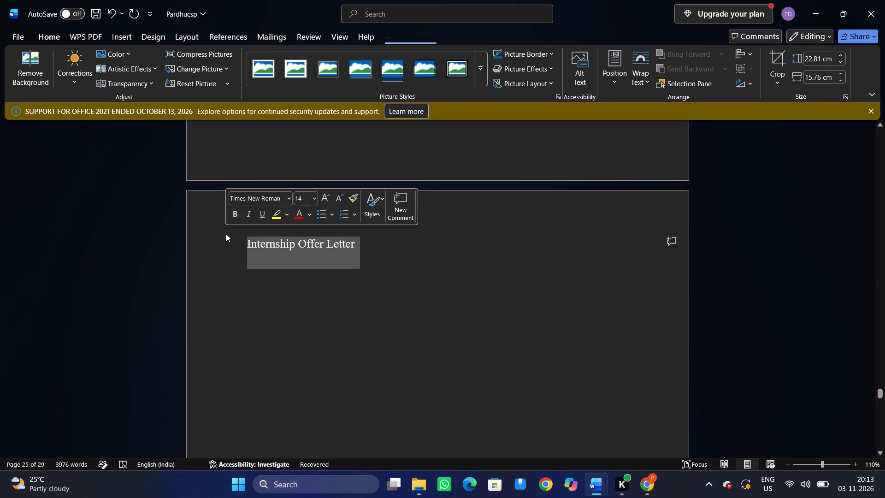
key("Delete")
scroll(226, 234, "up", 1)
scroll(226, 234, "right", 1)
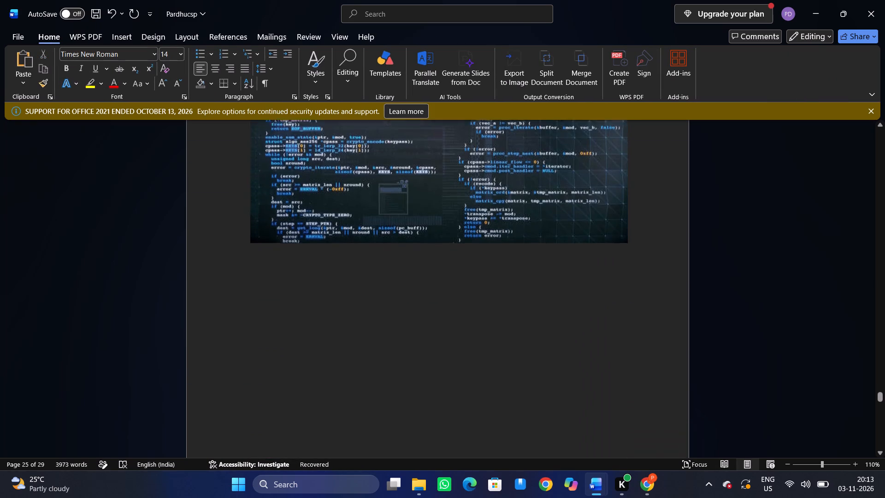
Insert a new line directly before the internship offer letter picture.
scroll(226, 234, "right", 1)
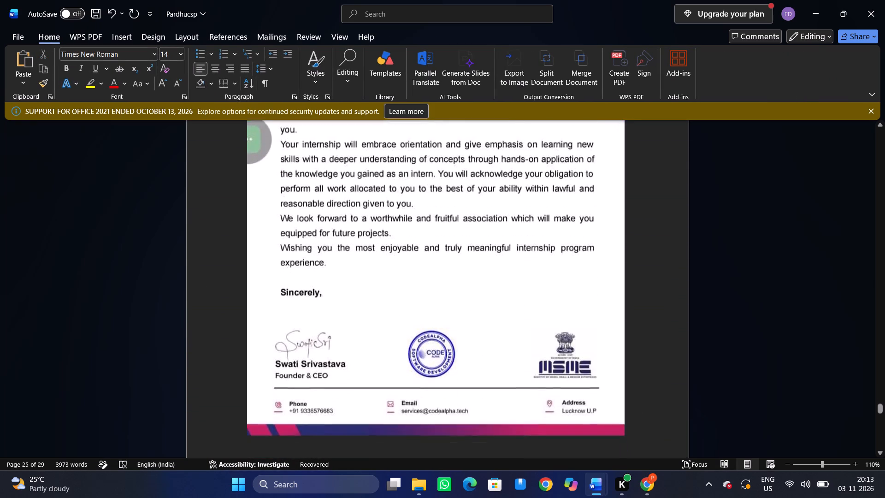
scroll(226, 234, "right", 1)
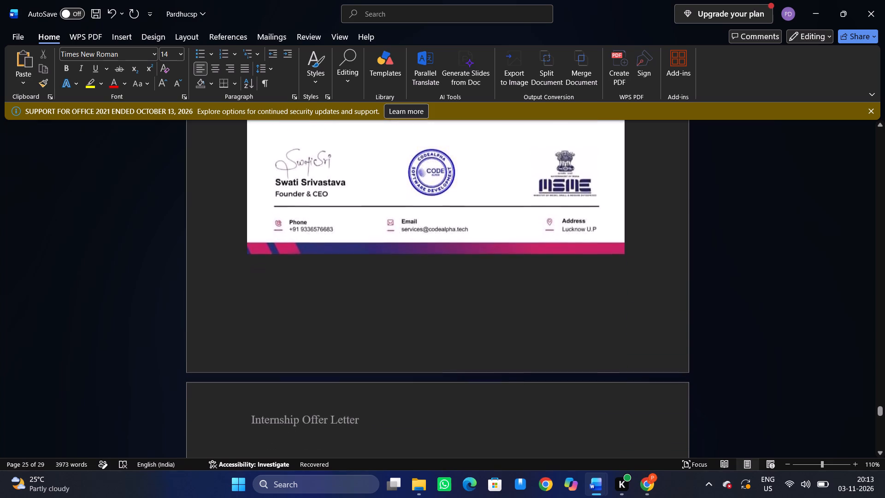
scroll(226, 234, "right", 4)
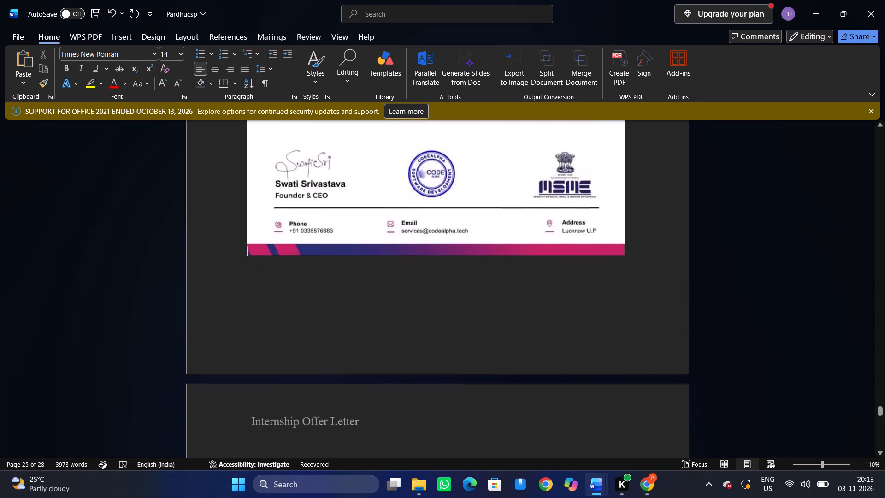
scroll(226, 234, "right", 1)
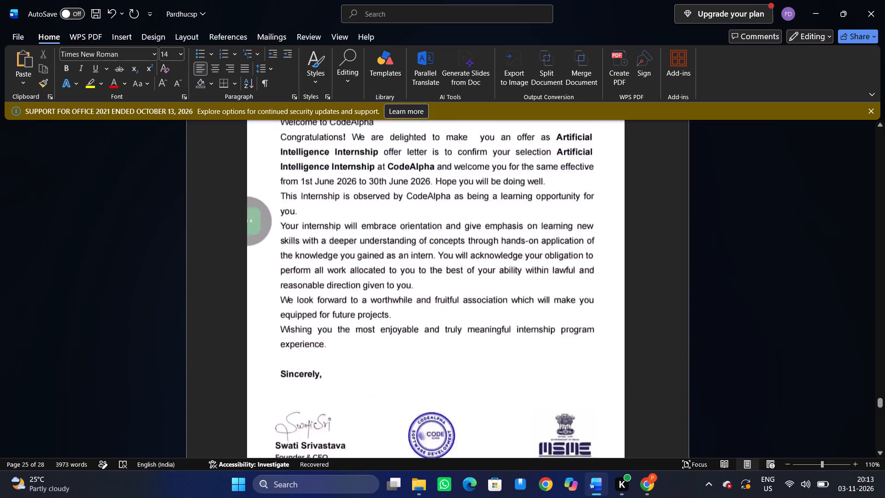
scroll(226, 234, "right", 1)
left_click(239, 281)
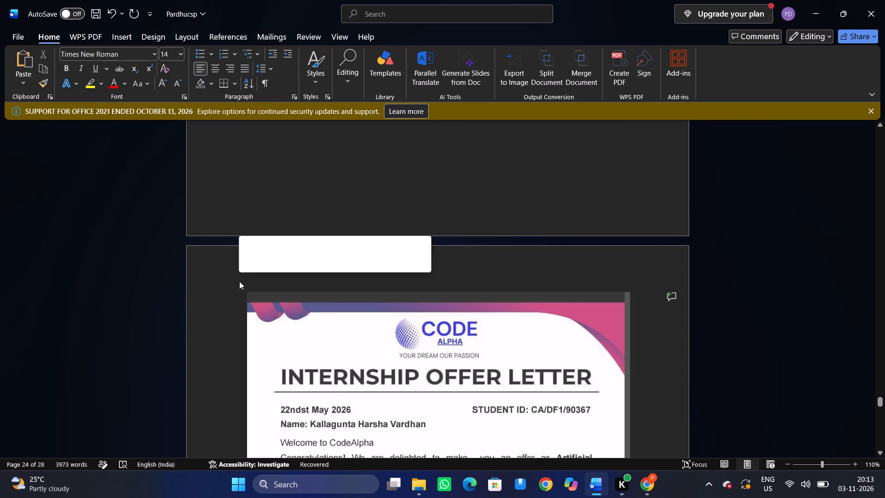
left_click(247, 298)
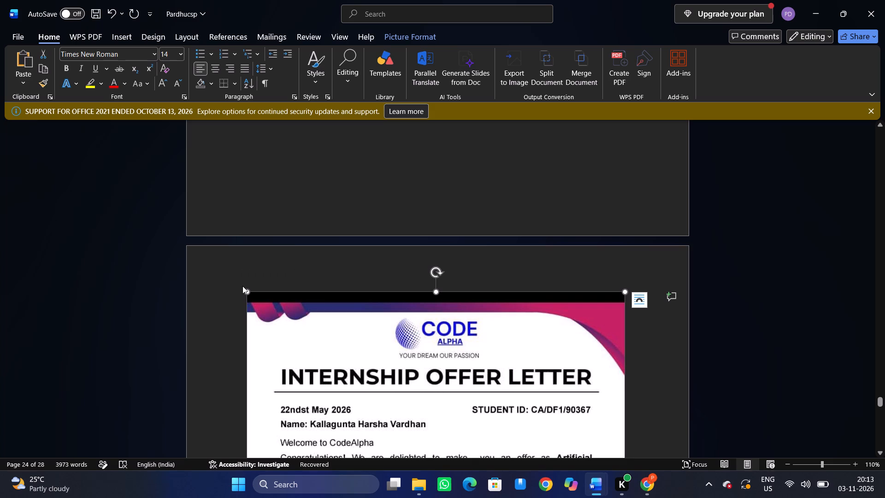
left_click(242, 286)
key("Return")
Erase the Internship Offer Letter text from the even-page header above the certificate picture and leave header editing.
scroll(242, 286, "down", 1)
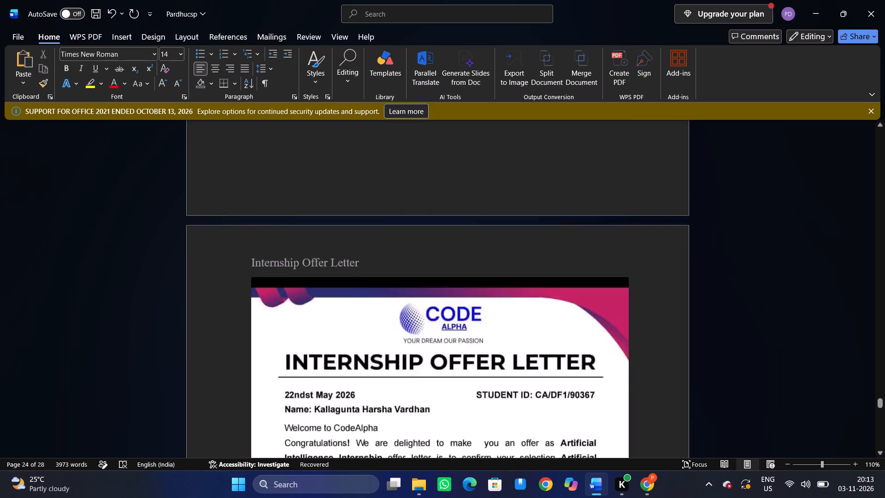
scroll(242, 286, "down", 1)
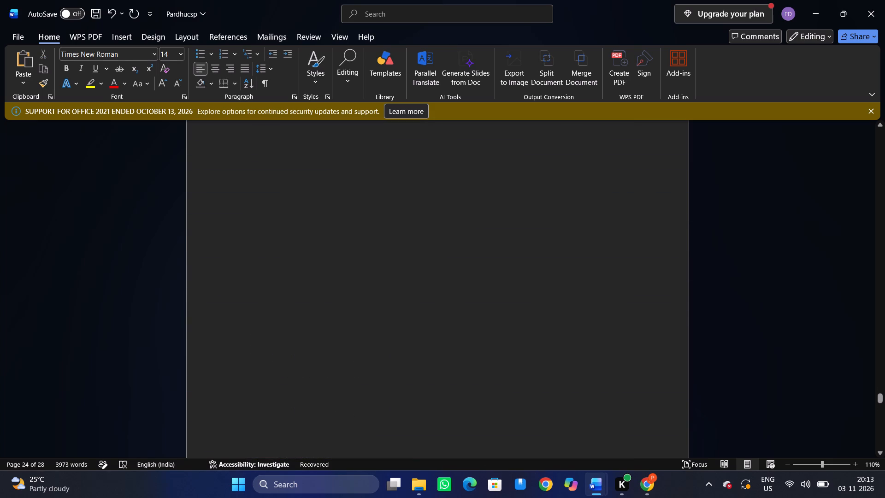
scroll(242, 286, "down", 1)
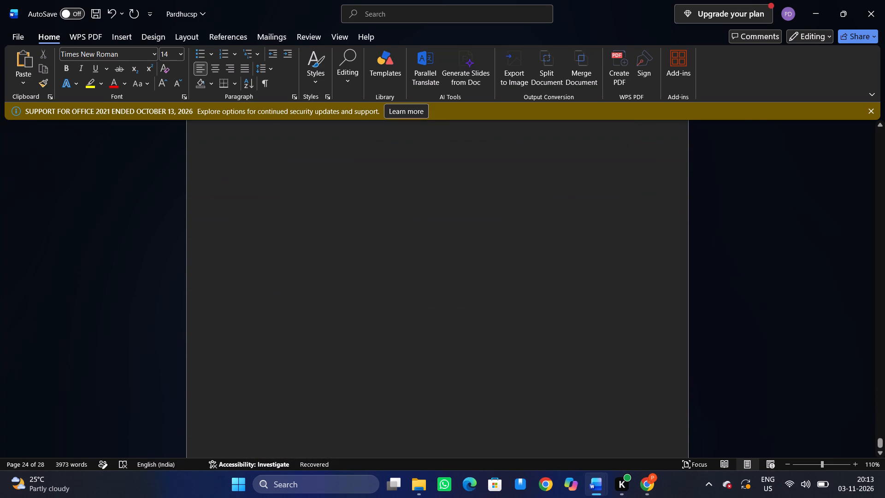
scroll(242, 286, "down", 1)
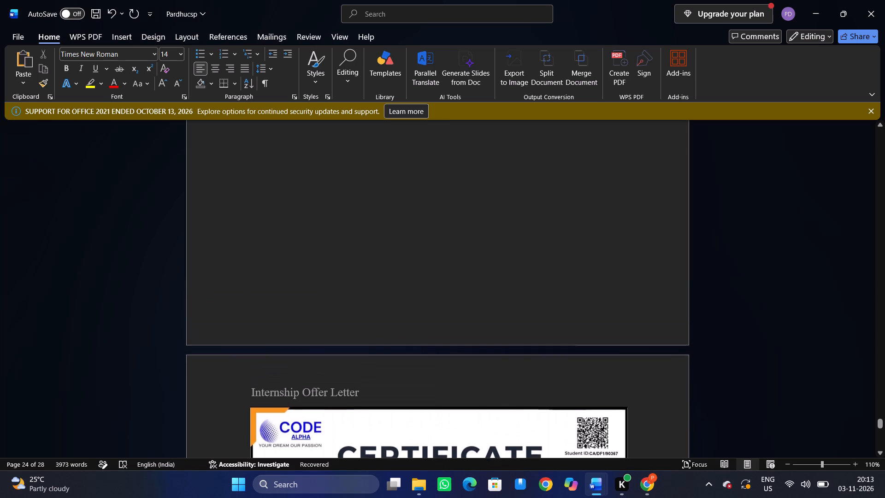
scroll(242, 286, "down", 1)
left_click(362, 385)
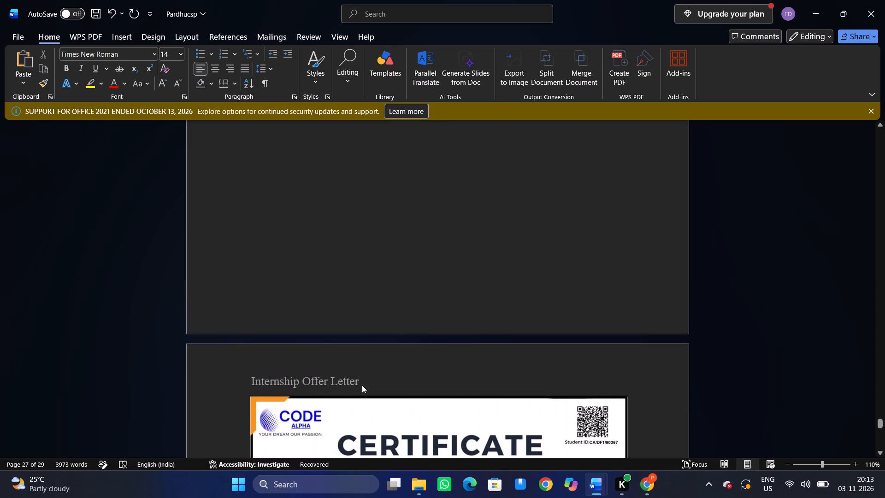
triple_click(352, 381)
double_click(352, 381)
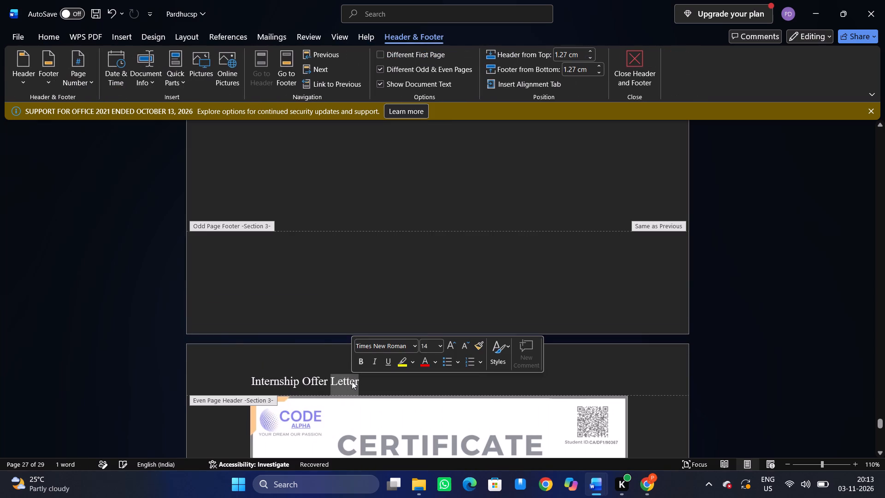
key("Delete")
key("Delete")
key("Delete")
key("Delete")
key("Delete")
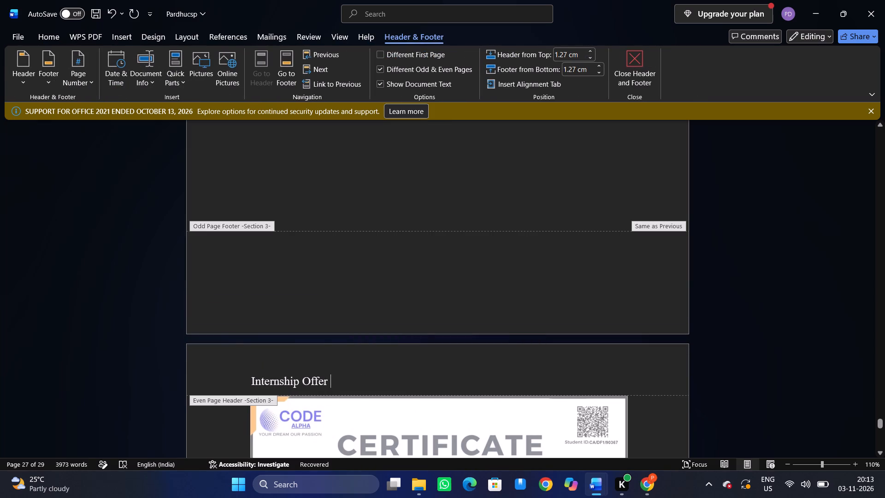
key("Delete")
key("BackSpace")
key("BackSpace")
key("BackSpace")
key("BackSpace")
key("BackSpace")
key("BackSpace")
key("BackSpace")
key("BackSpace")
key("BackSpace")
key("BackSpace")
key("BackSpace")
key("BackSpace")
key("BackSpace")
key("BackSpace")
key("BackSpace")
key("BackSpace")
key("BackSpace")
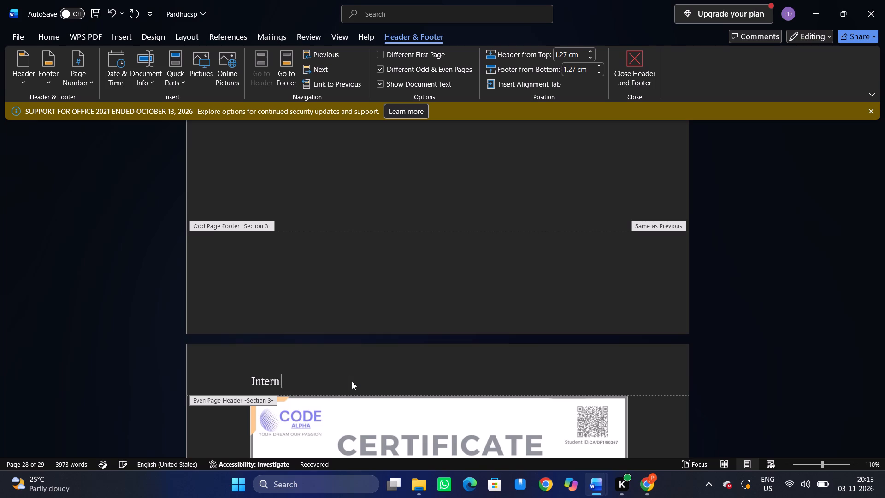
key("BackSpace")
key("BackSpace")
key("BackSpace")
key("BackSpace")
key("BackSpace")
left_click(240, 415)
double_click(240, 415)
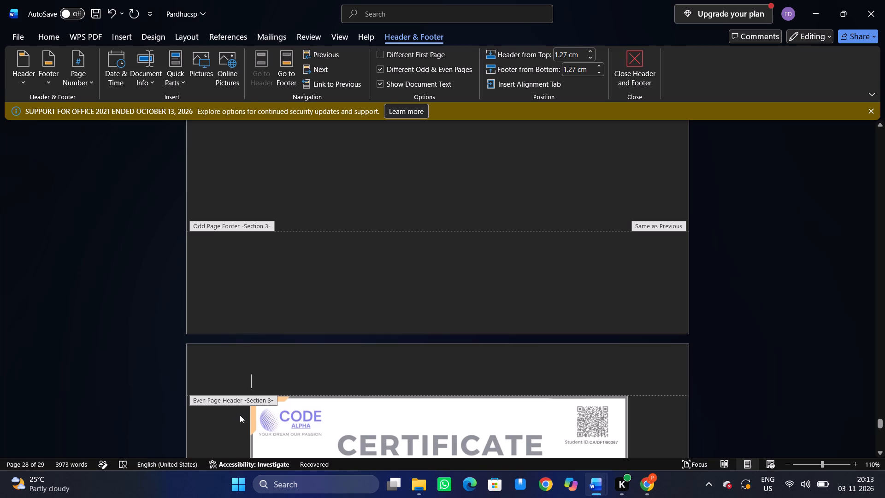
left_click(334, 418)
Move the certificate picture up to the Internship Certificate heading on the preceding page.
left_click_drag(334, 418, 328, 248)
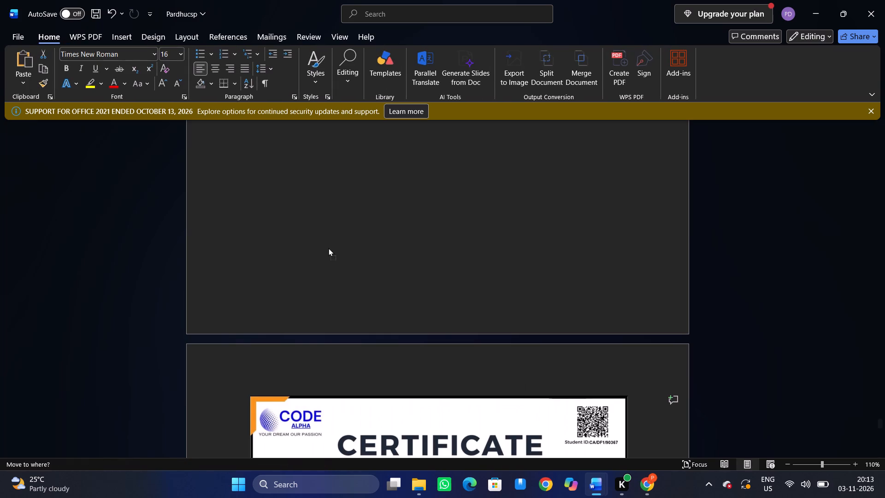
left_click_drag(328, 248, 328, 247)
Extend the split heading above the certificate picture to read Internship Certif.
scroll(328, 247, "up", 1)
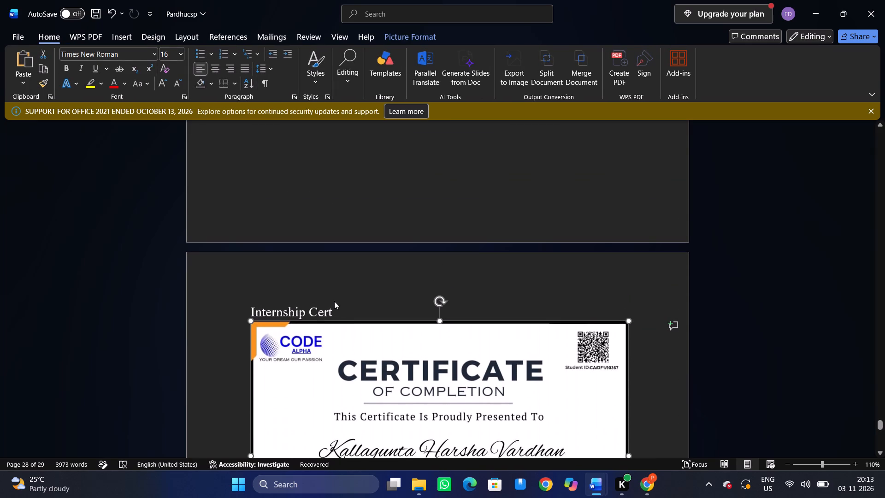
left_click(336, 311)
left_click(336, 311)
type("ifi")
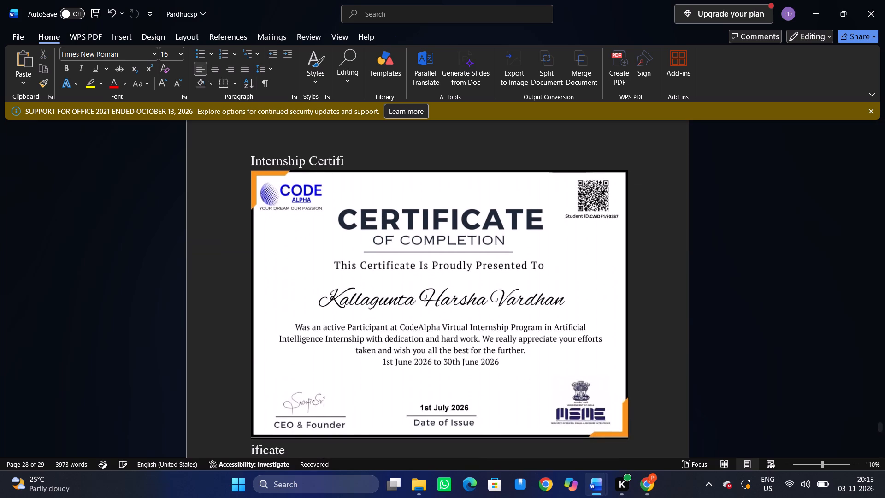
key("BackSpace")
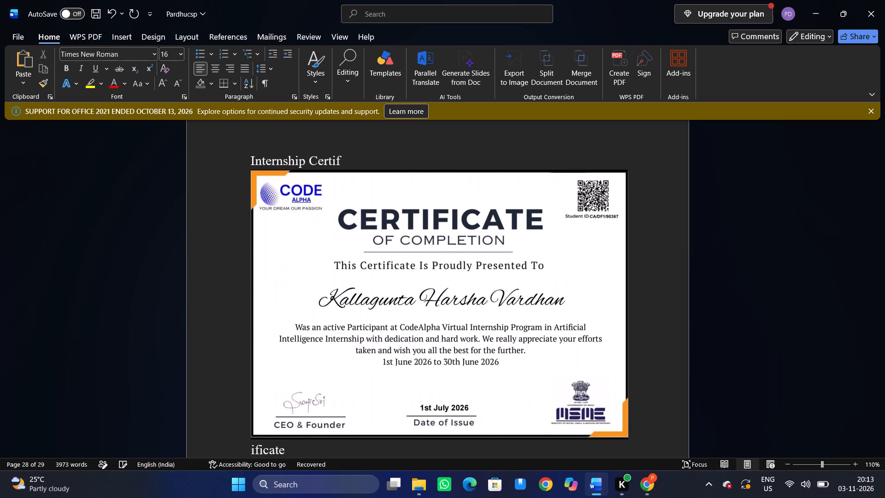
Delete the leftover text ificate and its line below the certificate picture.
left_click(289, 453)
key("BackSpace")
key("BackSpace")
key("BackSpace")
key("BackSpace")
key("BackSpace")
key("BackSpace")
key("BackSpace")
key("BackSpace")
key("BackSpace")
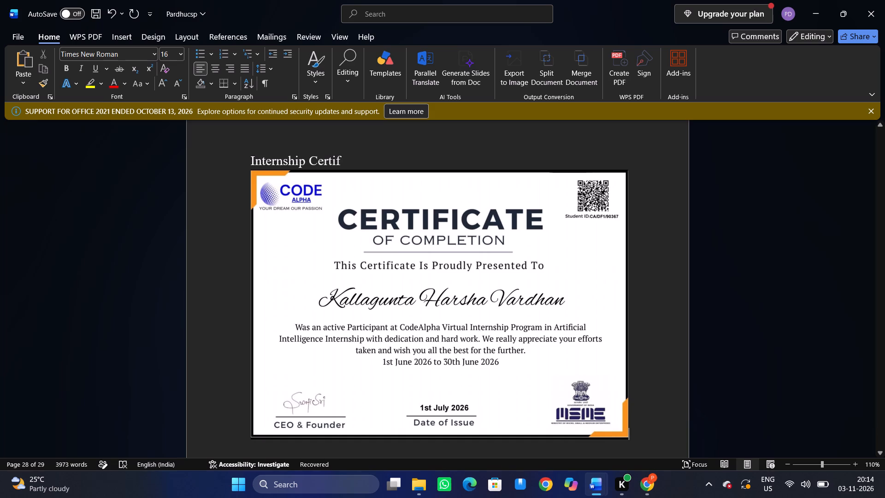
Complete the heading above the certificate picture so it reads Internship Certificate.
left_click(345, 161)
key("i")
scroll(345, 161, "up", 1)
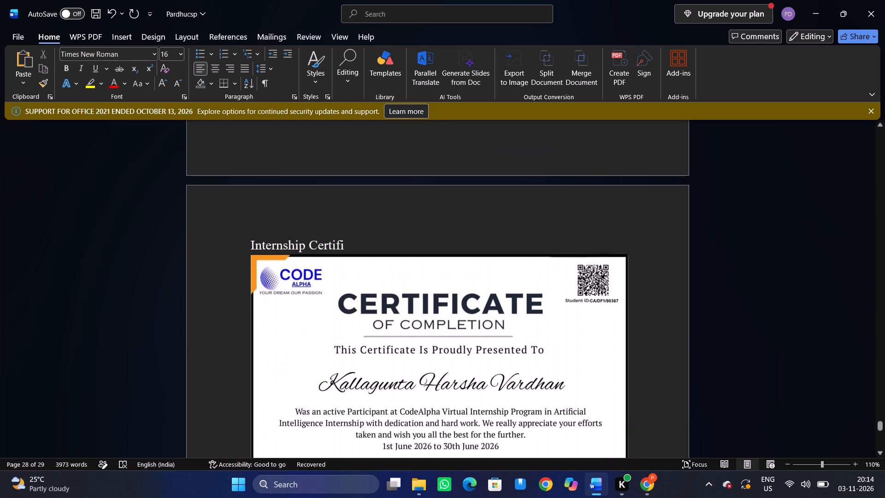
left_click(343, 263)
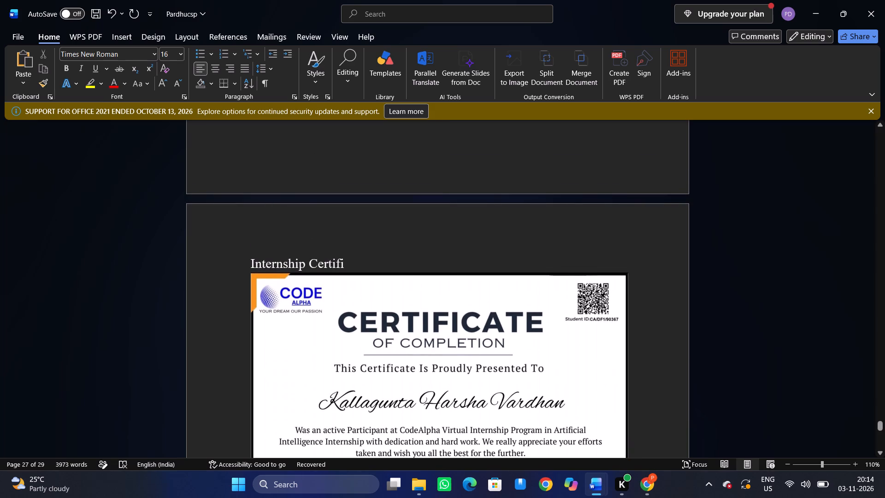
key("c")
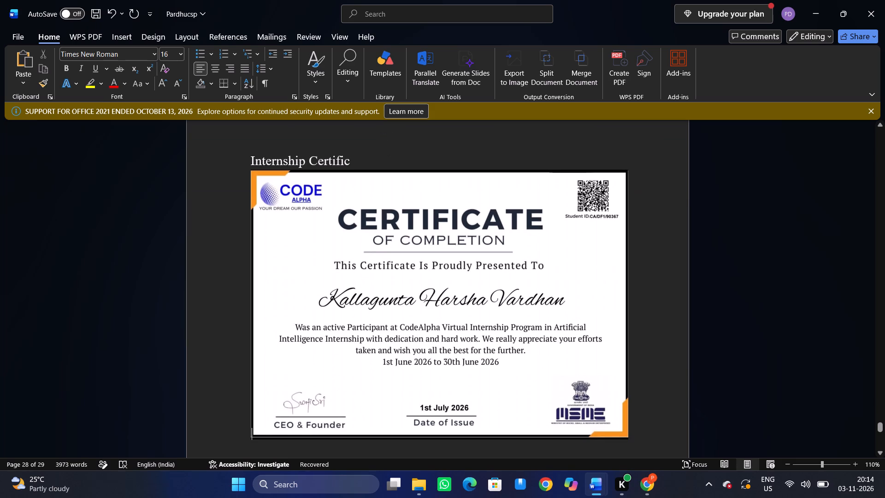
left_click(352, 169)
key("a")
left_click(359, 156)
key("t")
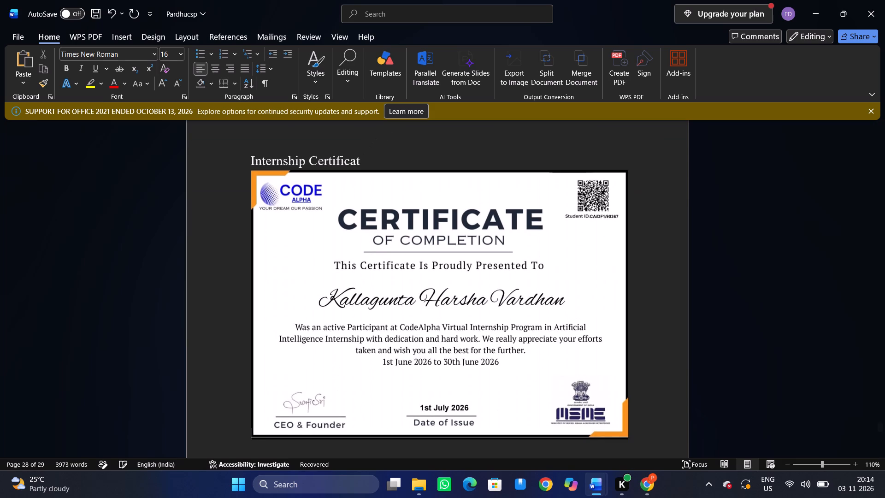
left_click(368, 159)
key("e")
Review the report from the certificate and offer letter pages back to the cover and title pages, through to the contents table.
scroll(452, 277, "down", 1)
scroll(452, 277, "up", 1)
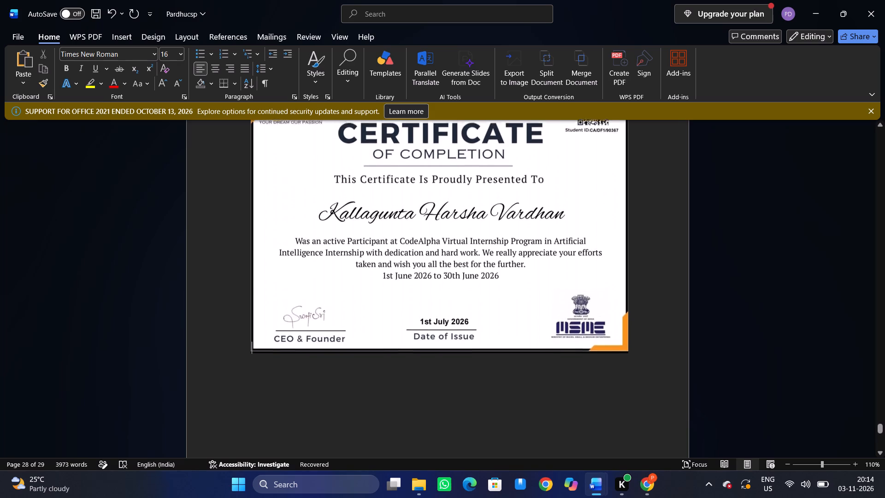
scroll(452, 277, "up", 1)
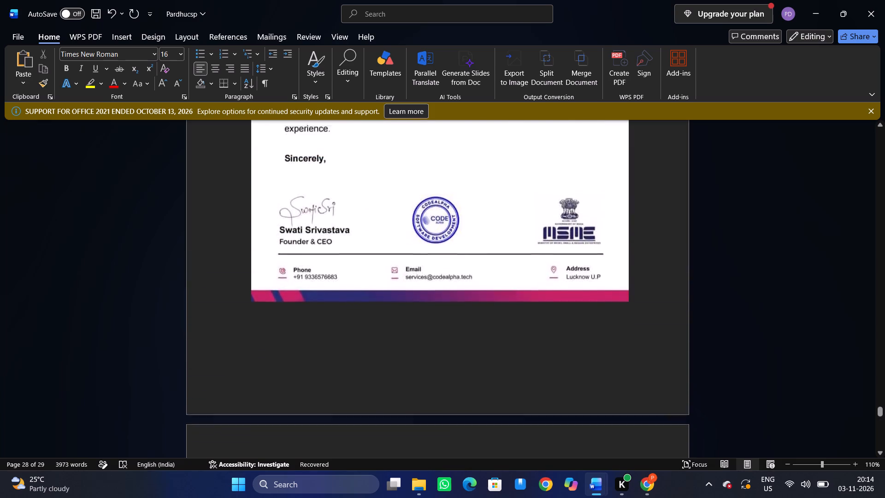
scroll(452, 277, "up", 1)
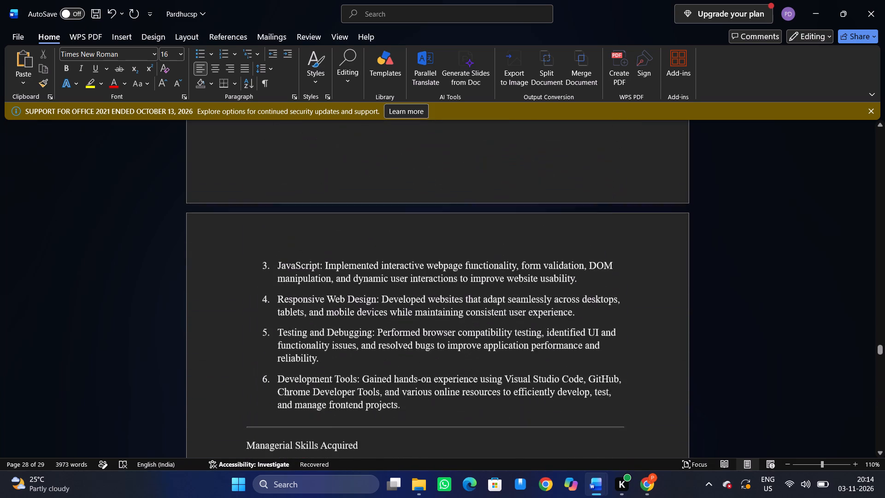
scroll(452, 277, "up", 8)
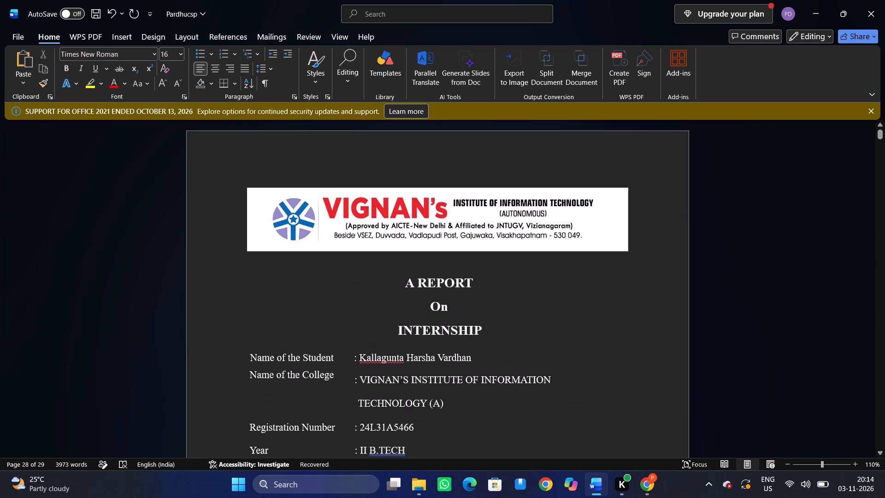
scroll(452, 277, "down", 2)
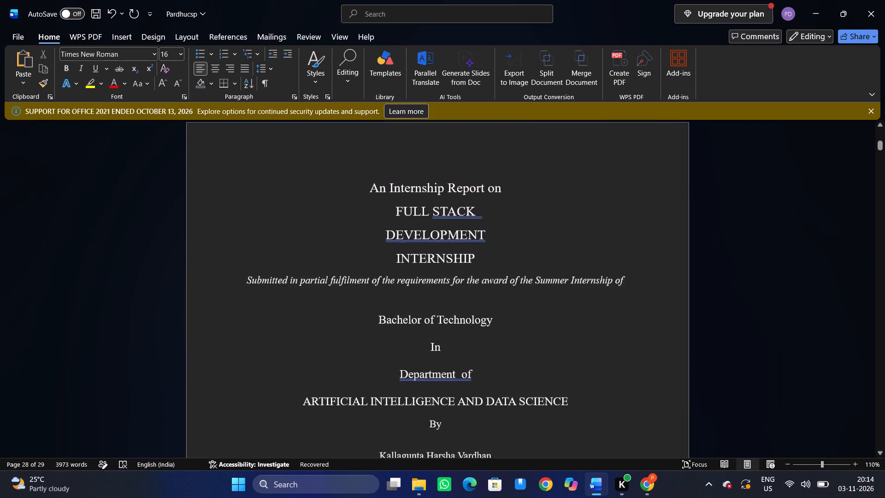
scroll(452, 277, "down", 1)
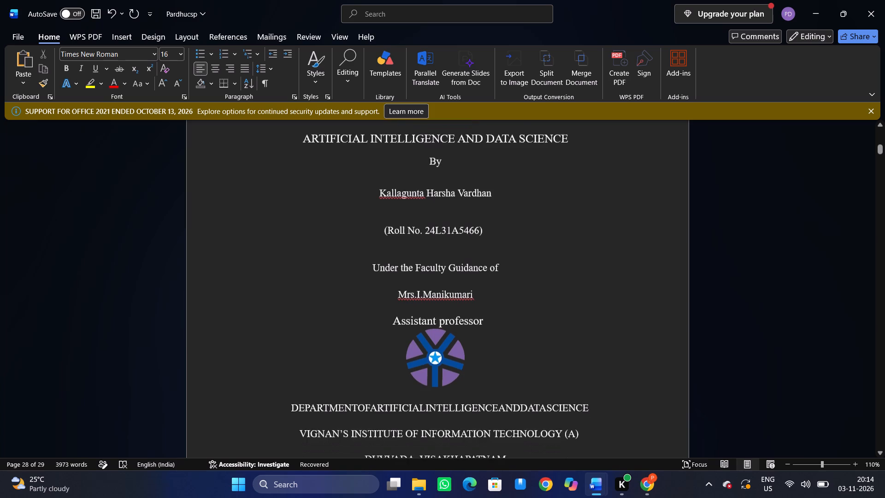
scroll(452, 277, "down", 1)
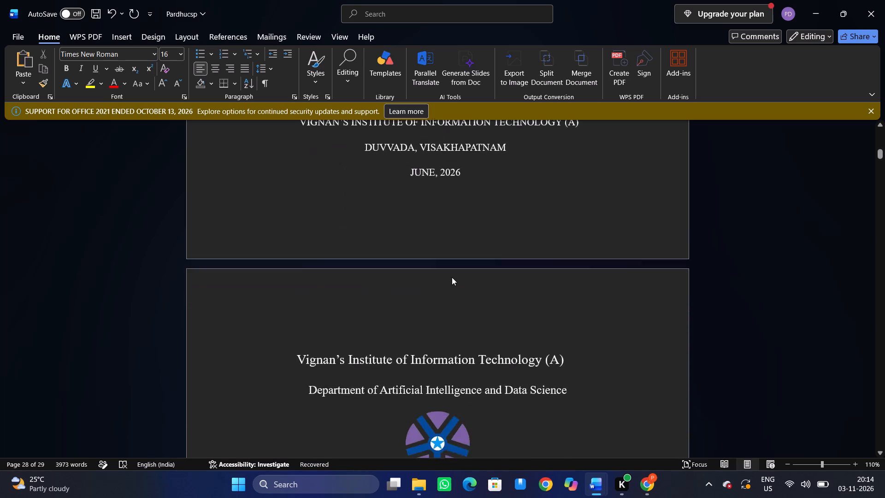
scroll(452, 277, "down", 1)
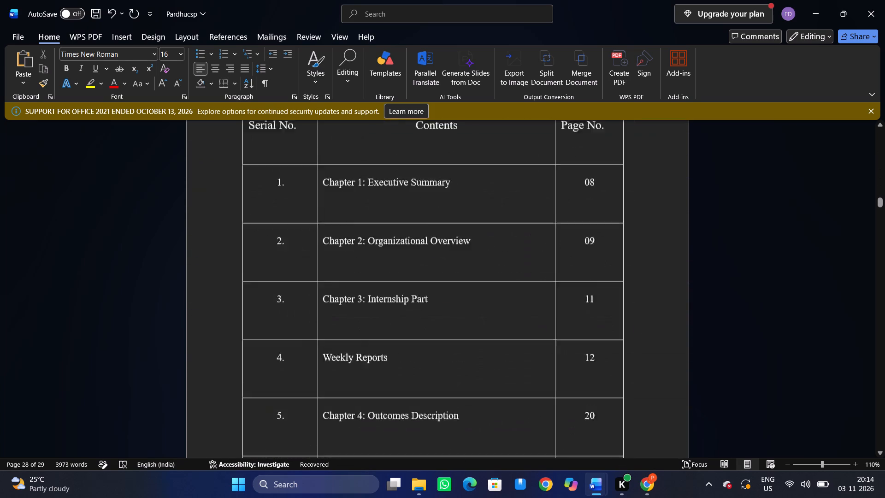
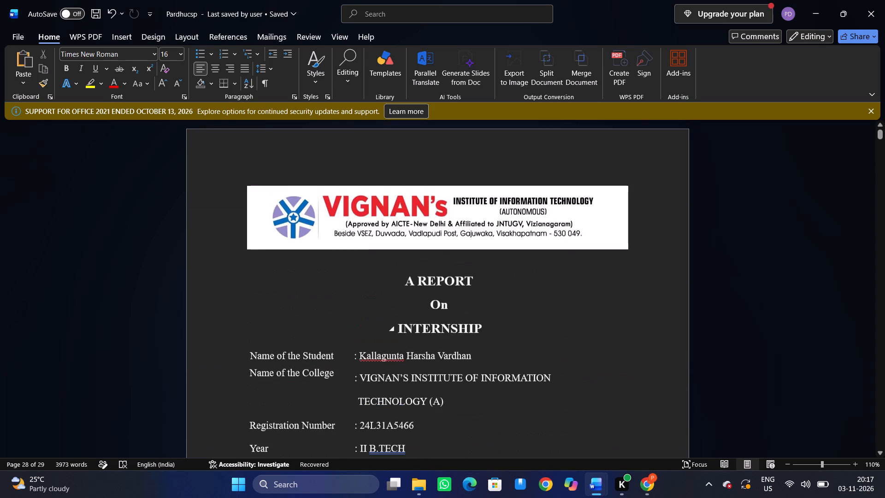
Replace the faculty guide's name on the title page with the new guide's name, using the title Dr.
scroll(422, 327, "up", 2)
scroll(422, 327, "down", 4)
scroll(422, 327, "up", 1)
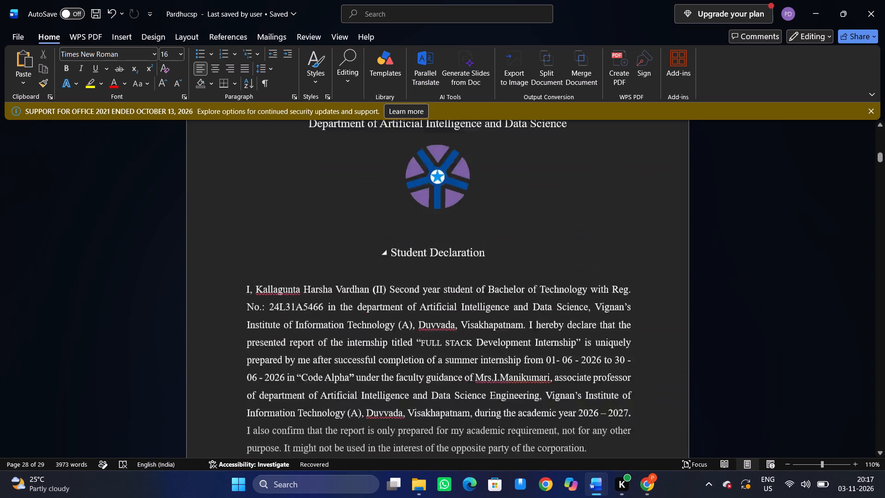
scroll(422, 327, "up", 1)
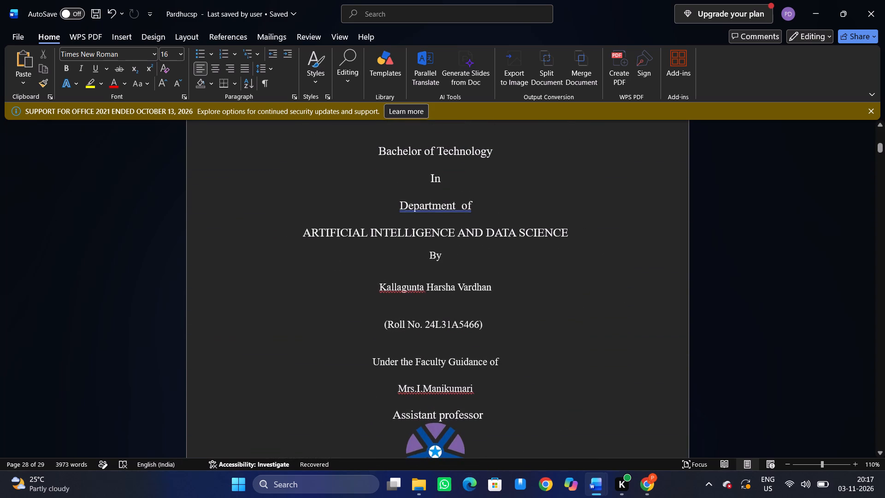
left_click(475, 397)
key("BackSpace")
key("BackSpace")
key("BackSpace")
key("BackSpace")
key("BackSpace")
key("BackSpace")
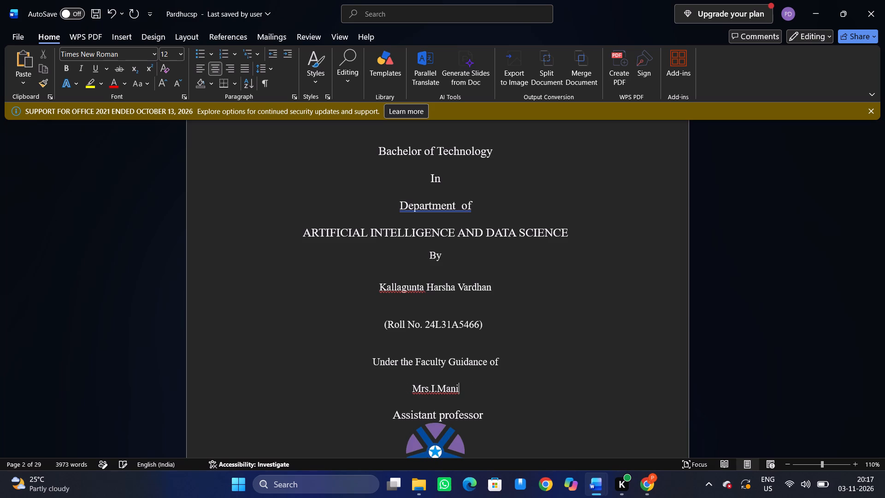
key("BackSpace")
key("BackSpace")
key("BackSpace")
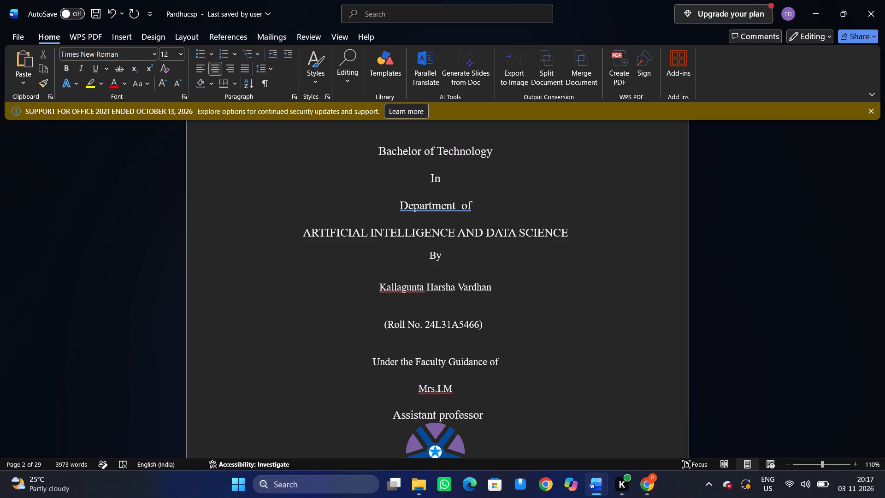
key("BackSpace")
key("BackSpace")
key("BackSpace")
key("BackSpace")
key("BackSpace")
key("BackSpace")
key("BackSpace")
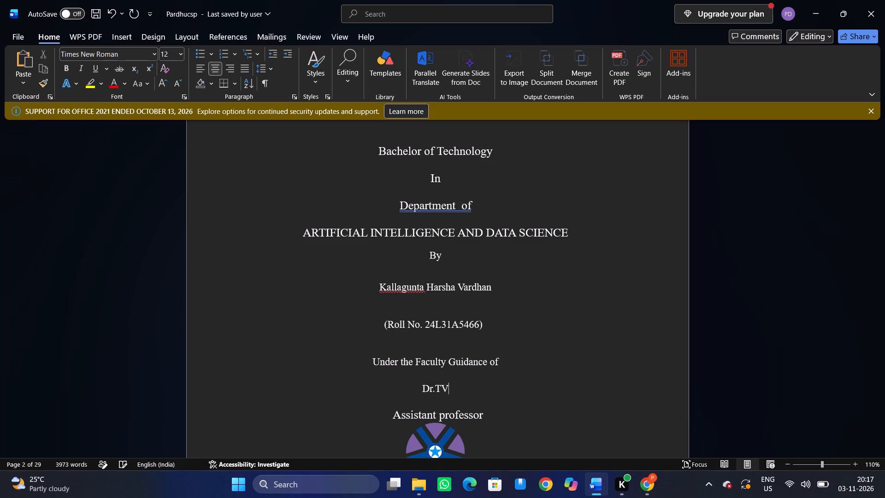
key("BackSpace")
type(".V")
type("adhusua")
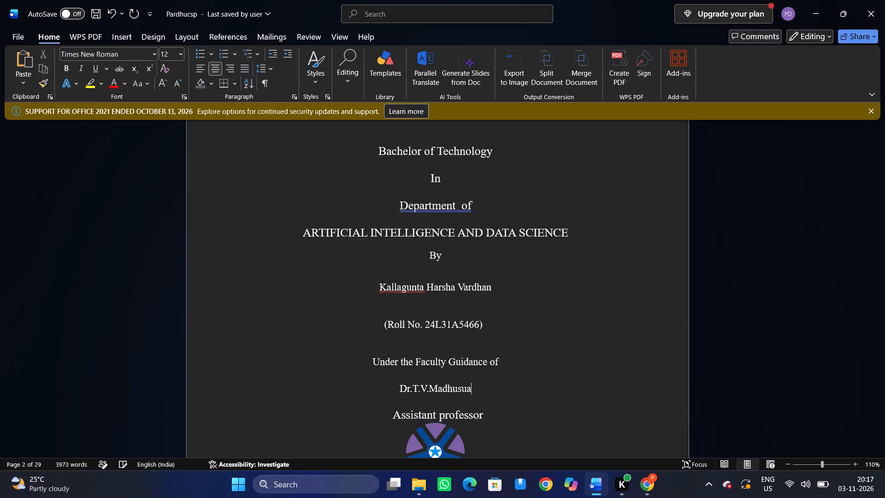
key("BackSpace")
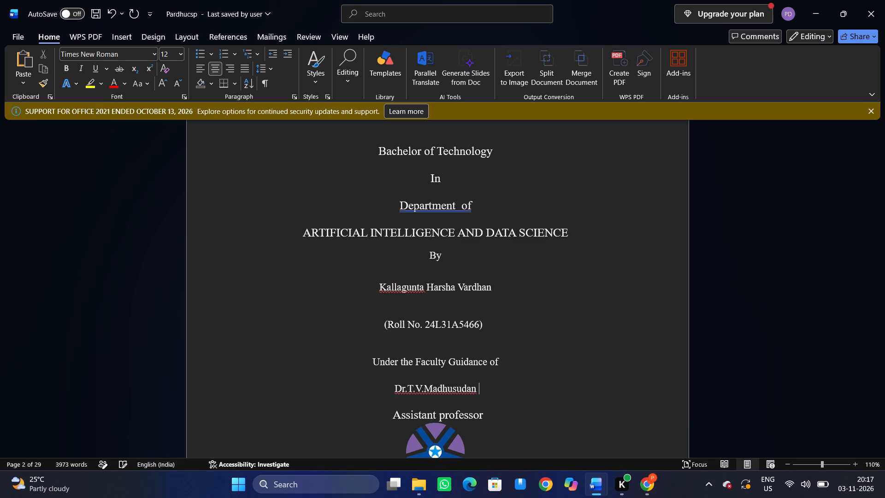
Replace the designation Assistant professor below the guide's name on the title page with HOD.
scroll(475, 397, "down", 1)
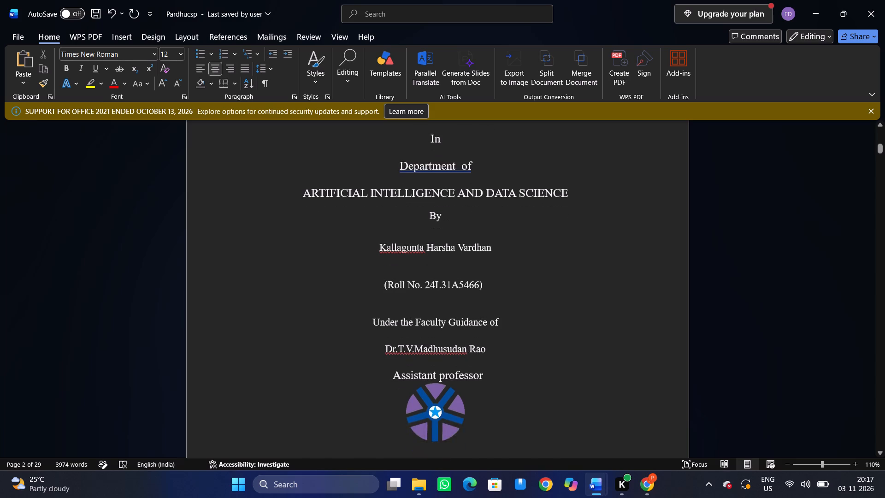
left_click(435, 352)
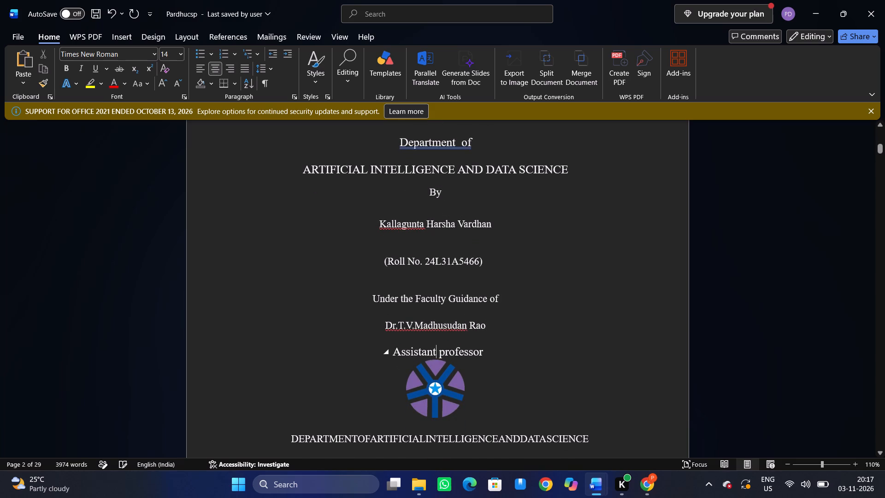
key("BackSpace")
key("BackSpace")
key("BackSpace")
key("BackSpace")
key("BackSpace")
key("BackSpace")
key("BackSpace")
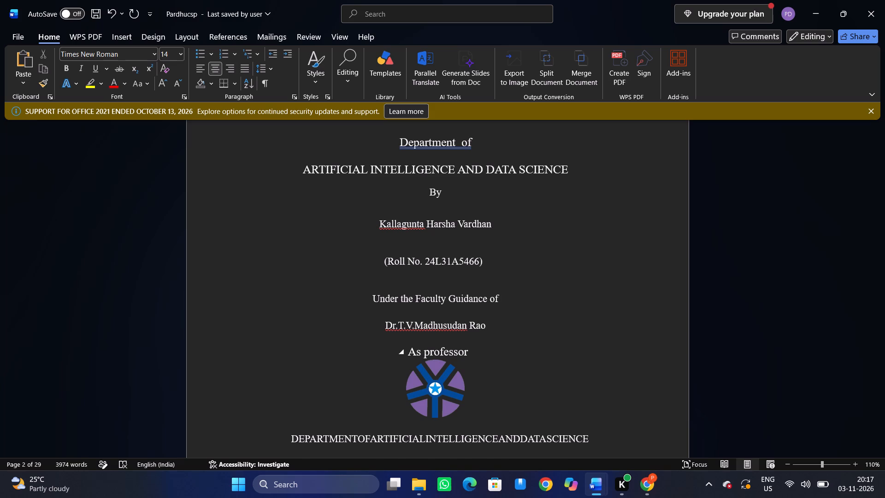
scroll(435, 352, "down", 1)
key("BackSpace")
key("BackSpace")
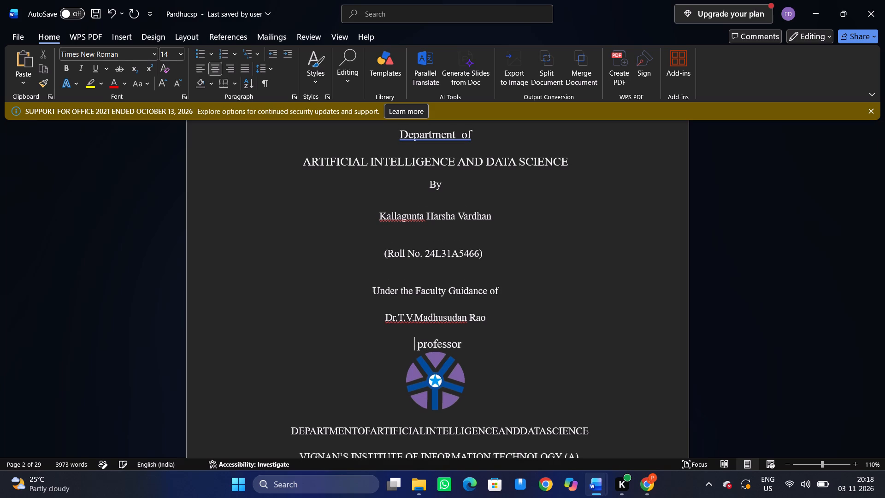
key("Right")
key("Right")
key("Right")
key("Right")
key("Right")
key("Right")
key("Right")
key("Right")
key("Right")
key("Right")
key("BackSpace")
key("BackSpace")
key("BackSpace")
key("BackSpace")
key("BackSpace")
key("BackSpace")
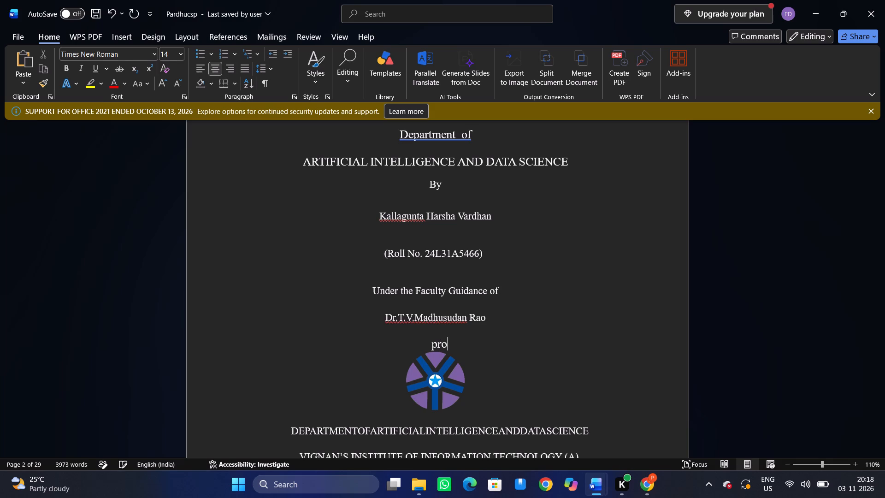
key("BackSpace")
key("BackSpace")
key("BackSpace")
Remove the stray space before HOD and pad the line with leading spaces until it sits centred under the guide's name.
key("Left")
key("Left")
key("Left")
key("BackSpace")
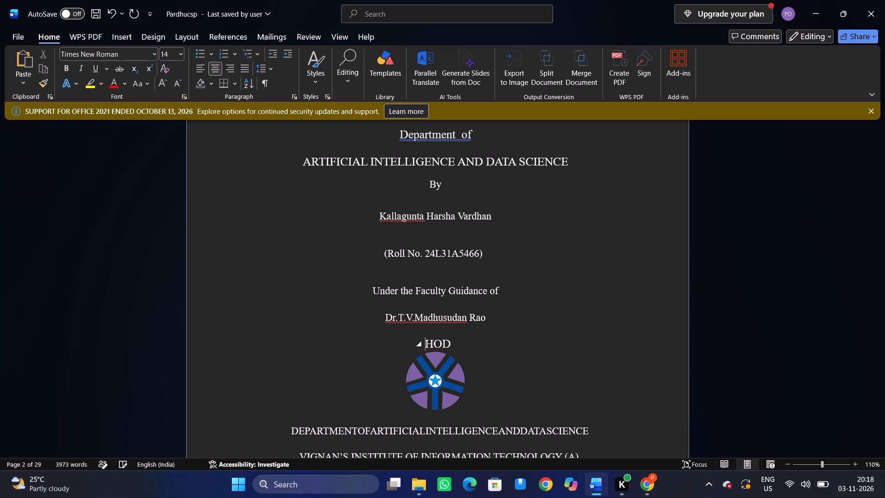
key("BackSpace")
key("space")
key("space")
key("space")
key("space")
key("space")
key("space")
key("space")
key("space")
key("space")
key("space")
key("space")
key("space")
key("space")
key("space")
key("space")
key("space")
key("space")
key("space")
key("space")
key("space")
key("space")
key("space")
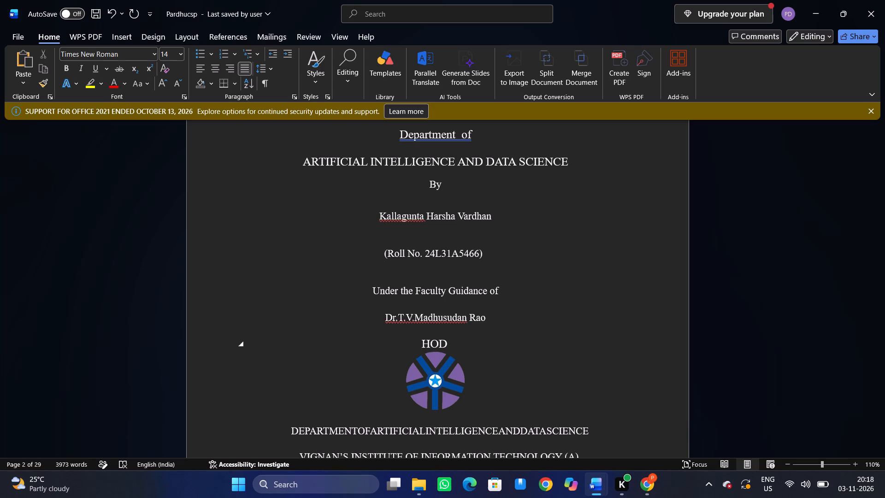
Replace the faculty guide's name in the Student Declaration paragraph with the new guide's name, keeping a space before Dr.
scroll(427, 344, "down", 1)
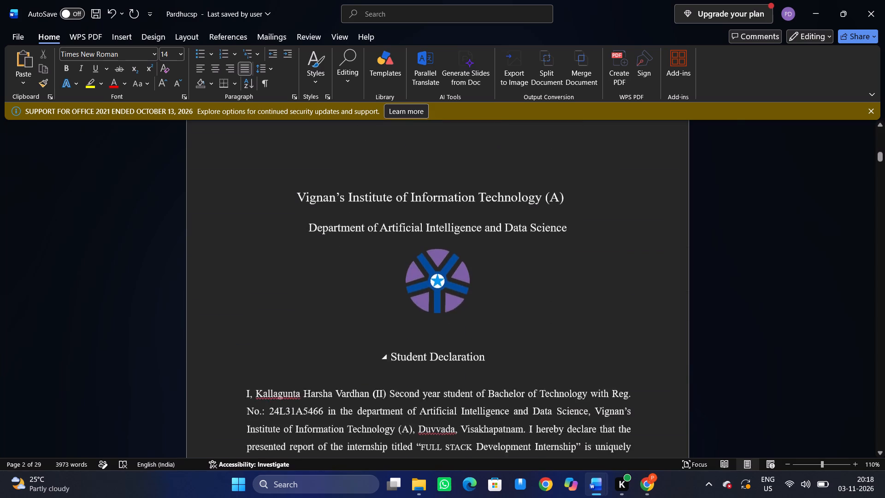
scroll(427, 344, "down", 2)
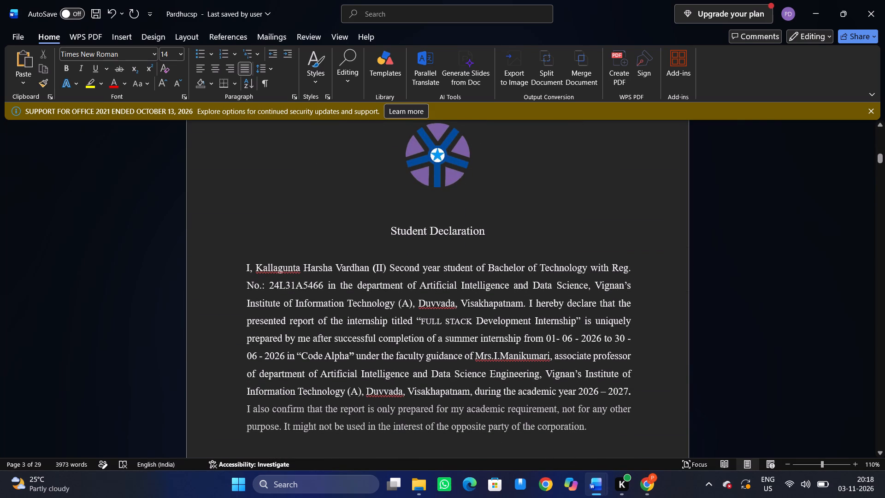
left_click_drag(478, 360, 507, 362)
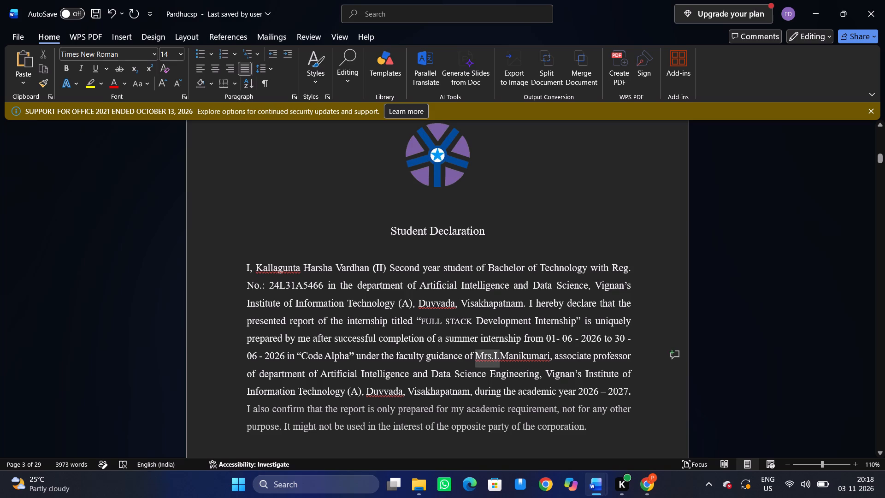
left_click_drag(507, 362, 531, 365)
key("BackSpace")
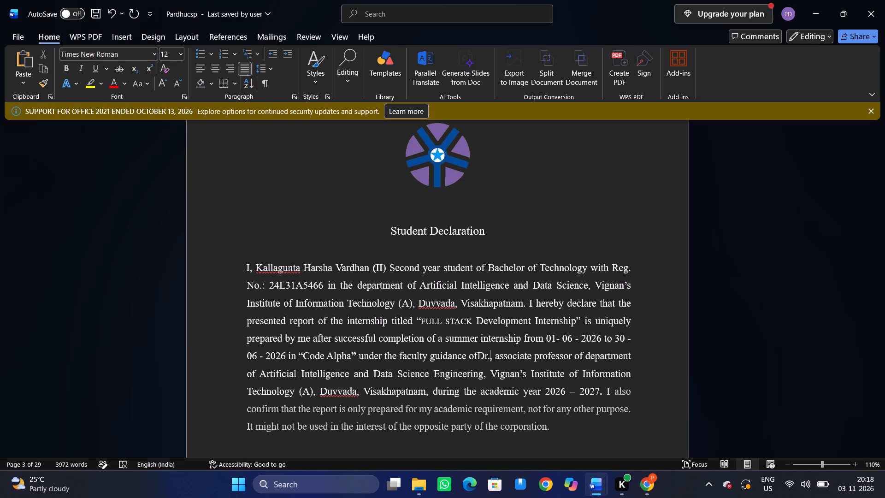
key("t")
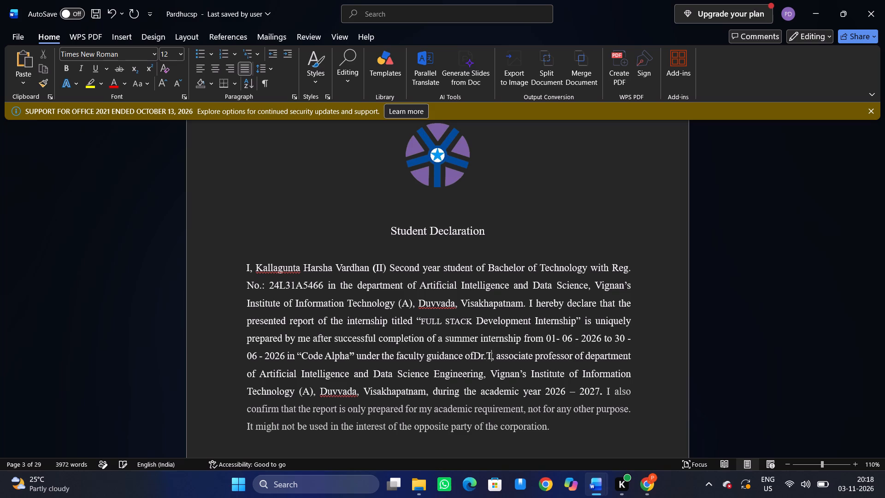
key("Left")
key("Left")
key("Left")
key("Left")
key("space")
key("Right")
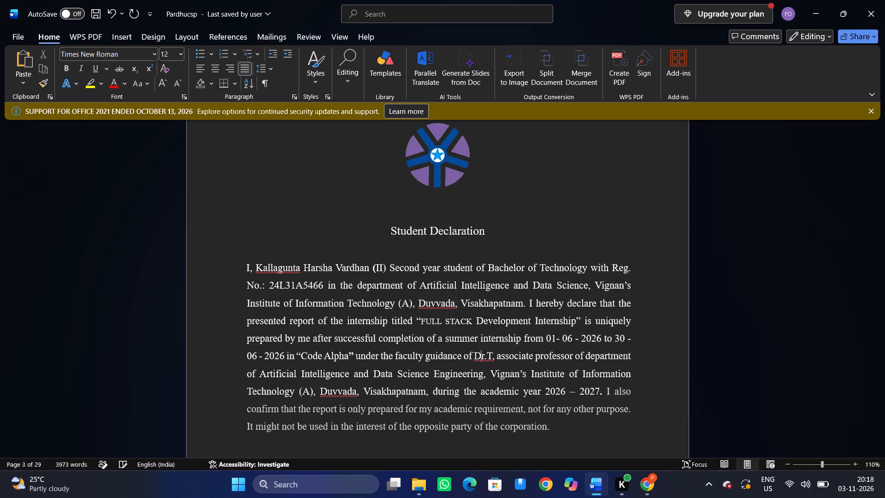
key("Right")
key("Right")
key("Right")
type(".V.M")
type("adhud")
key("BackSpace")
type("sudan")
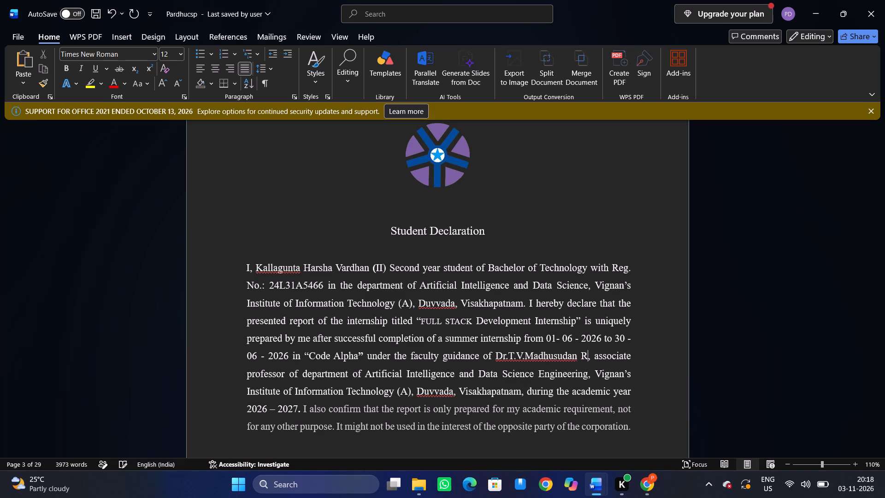
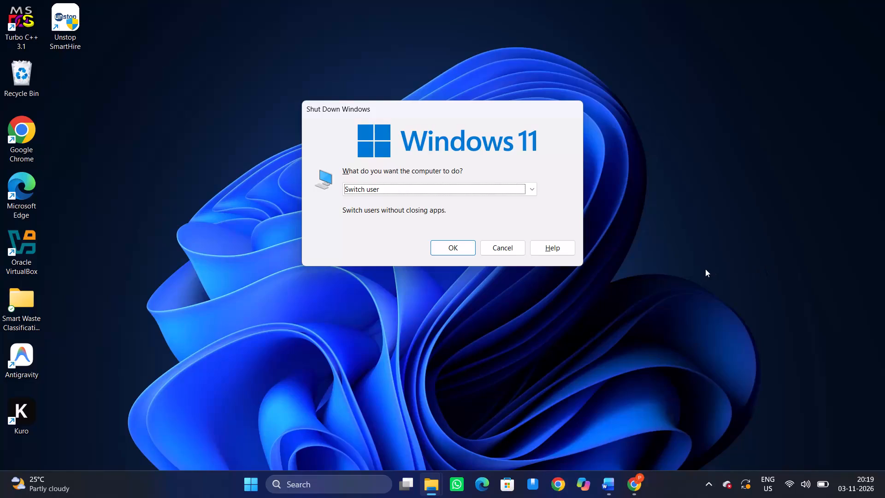
Switch to the Windows Settings app and open the Windows Update page.
left_click(249, 488)
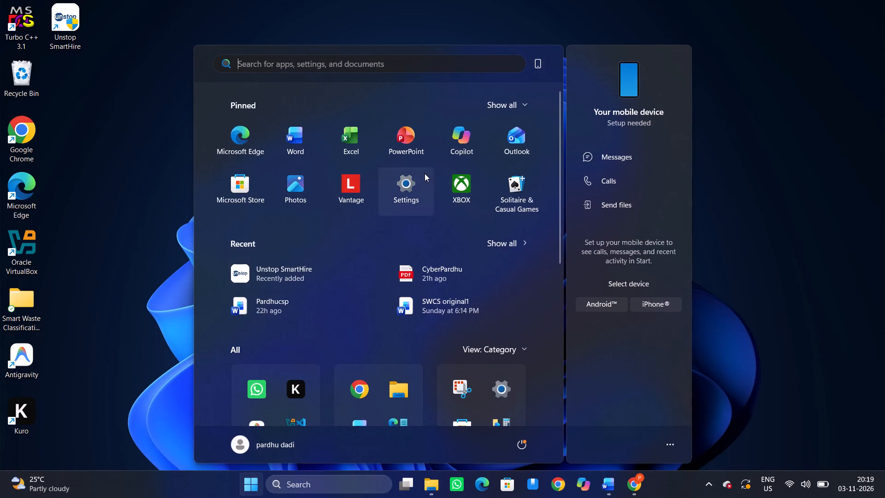
left_click(425, 173)
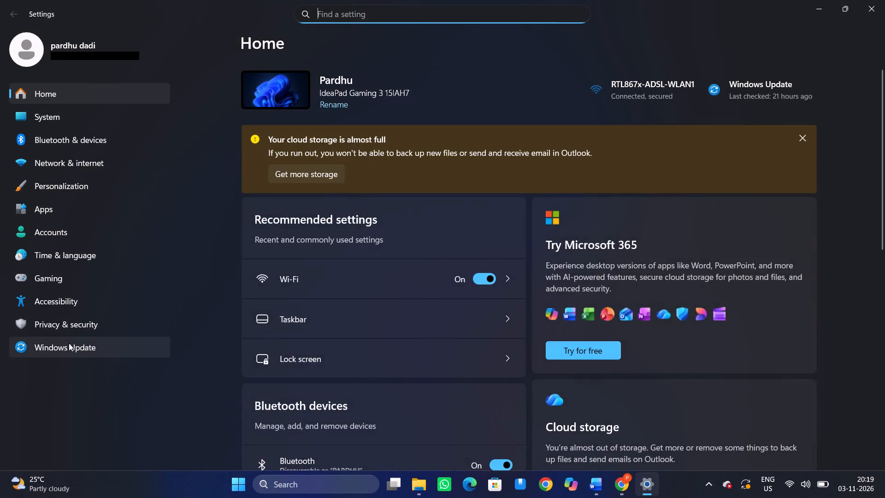
left_click(69, 343)
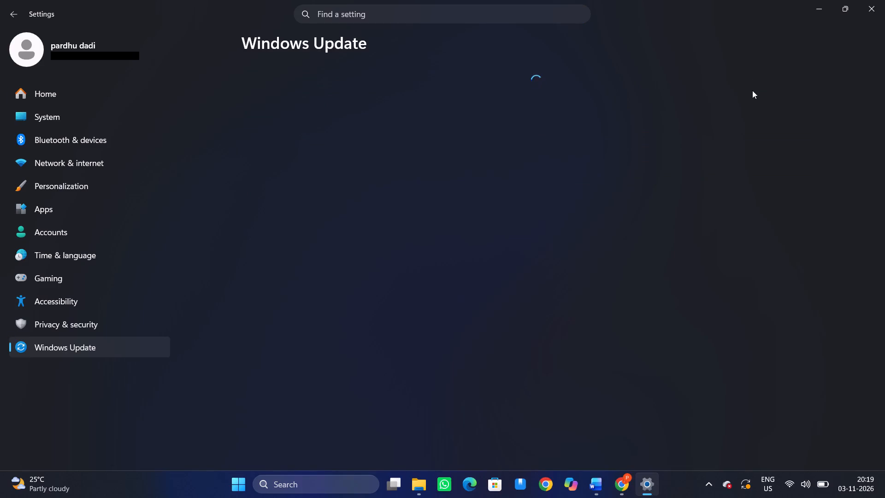